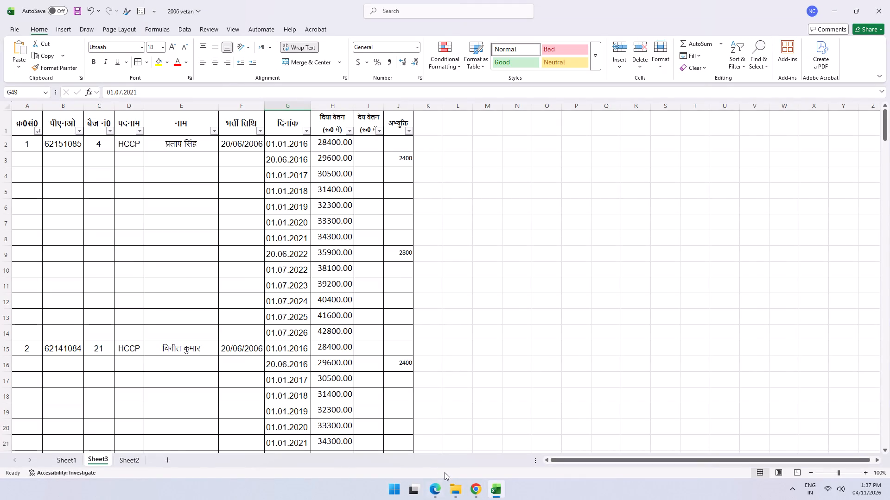
Switch to the NEW NR 2025 spreadsheet in Edge and search the hob 2026 sheet for the first pay-list employee's PNO.
left_click(432, 487)
left_click(233, 400)
key("ctrl+f")
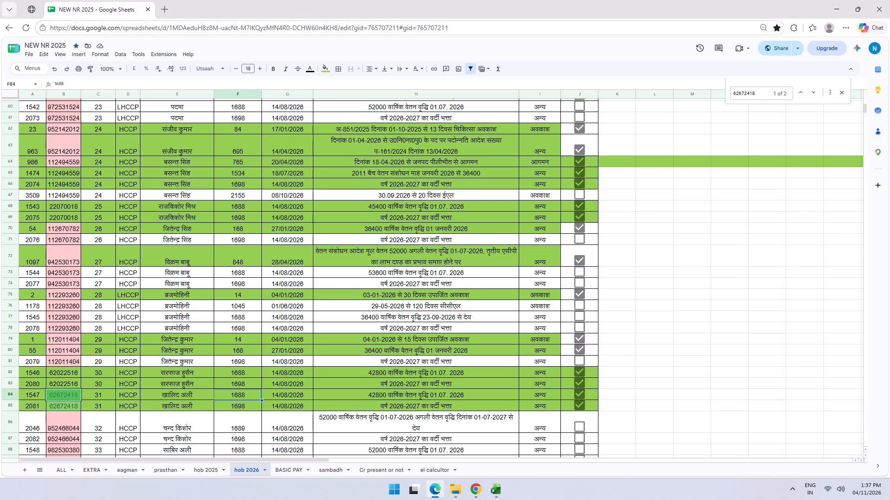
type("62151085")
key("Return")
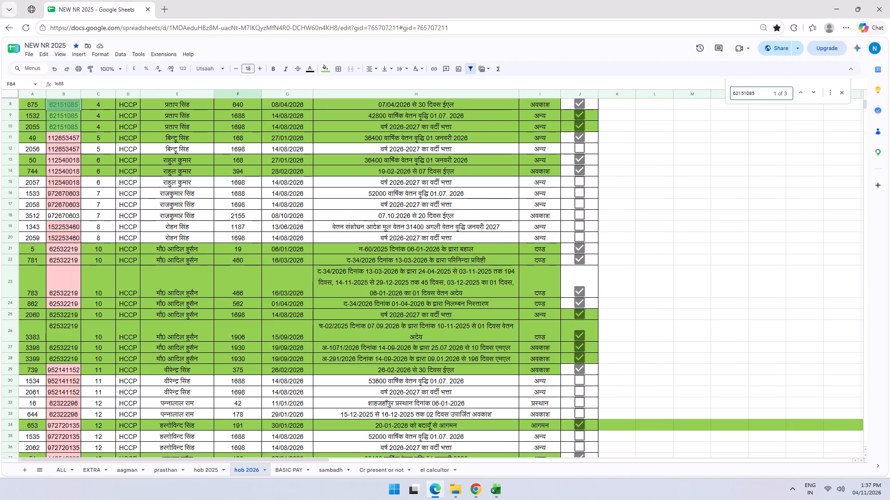
Search the hob 2026 sheet for the PNO of the second employee in the Excel pay list.
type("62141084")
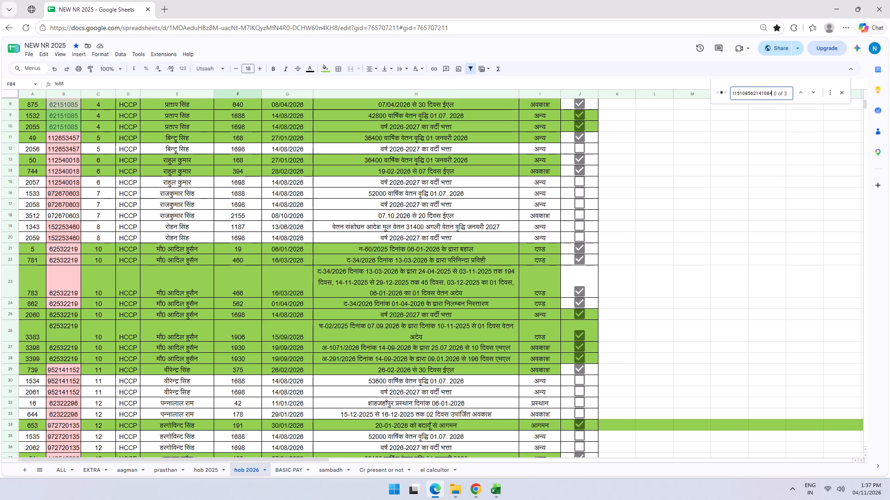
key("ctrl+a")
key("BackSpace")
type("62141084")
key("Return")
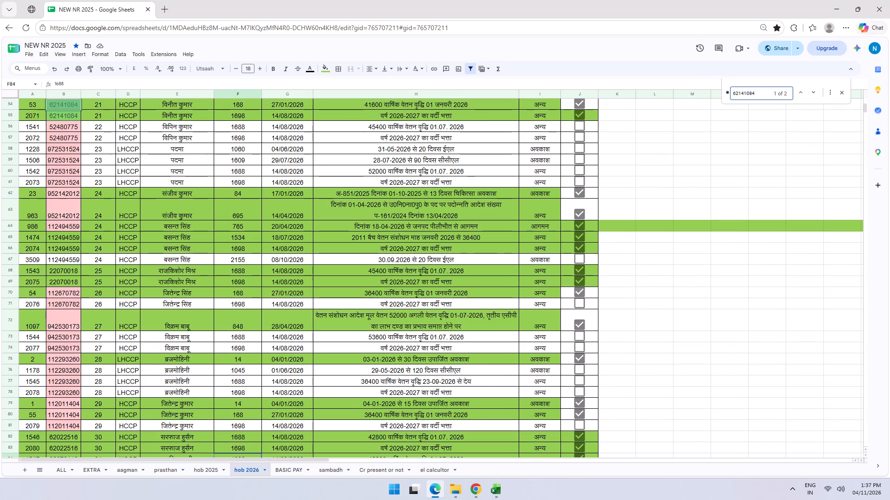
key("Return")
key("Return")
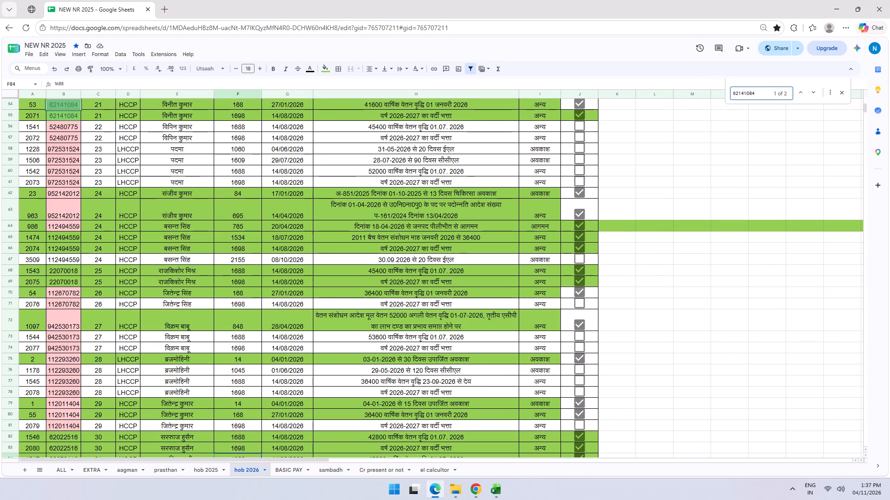
Replace the search term with the third employee's PNO and look up that employee's entries in the hob 2026 sheet.
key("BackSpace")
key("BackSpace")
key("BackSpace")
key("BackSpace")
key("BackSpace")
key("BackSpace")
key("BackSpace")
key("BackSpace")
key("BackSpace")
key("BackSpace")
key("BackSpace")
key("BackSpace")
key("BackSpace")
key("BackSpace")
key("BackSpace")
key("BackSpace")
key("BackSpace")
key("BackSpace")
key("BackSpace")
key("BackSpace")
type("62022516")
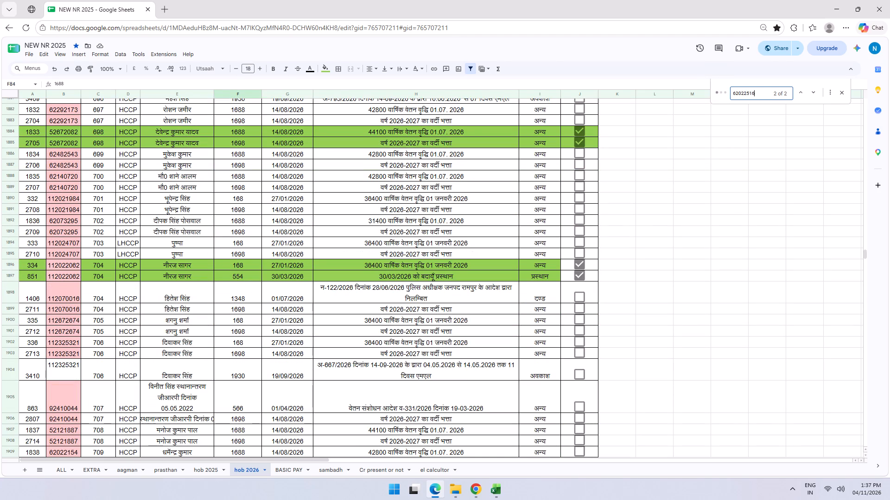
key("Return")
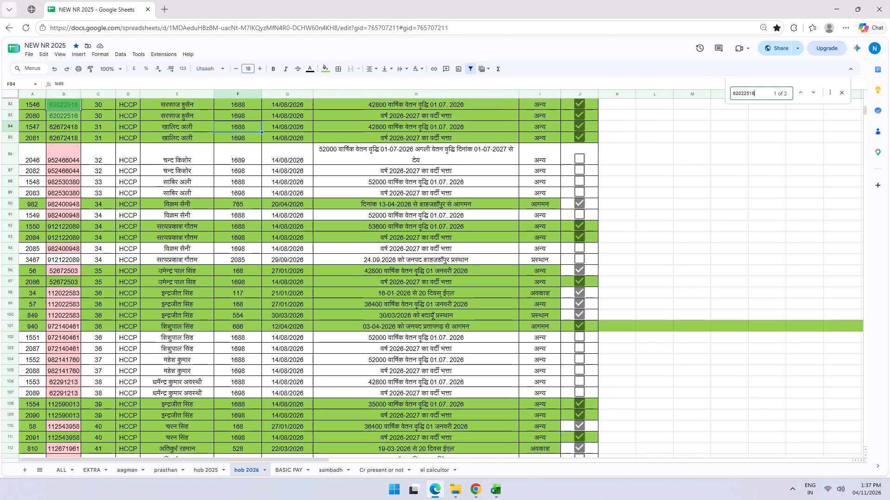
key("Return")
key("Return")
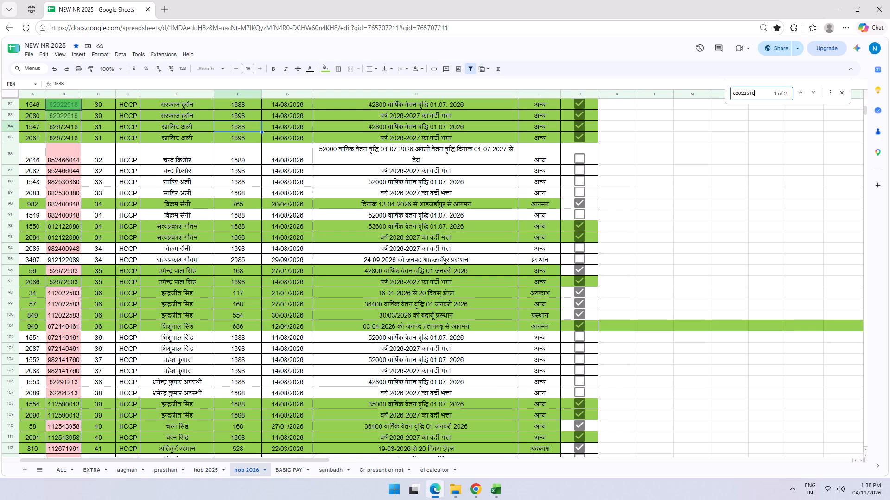
Search the hob 2026 sheet for the fourth employee's PNO.
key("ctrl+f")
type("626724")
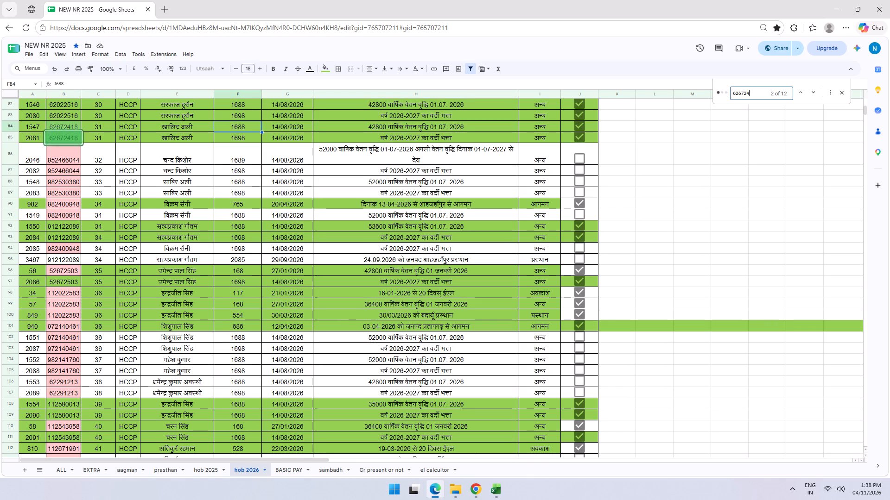
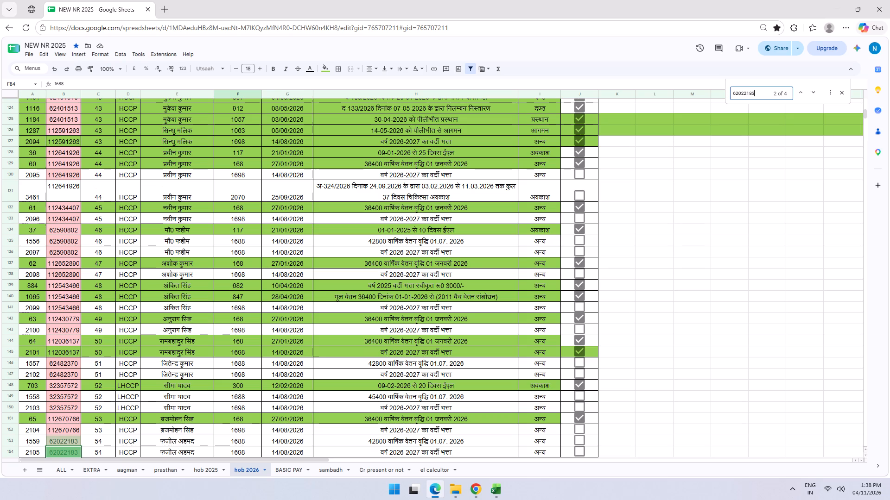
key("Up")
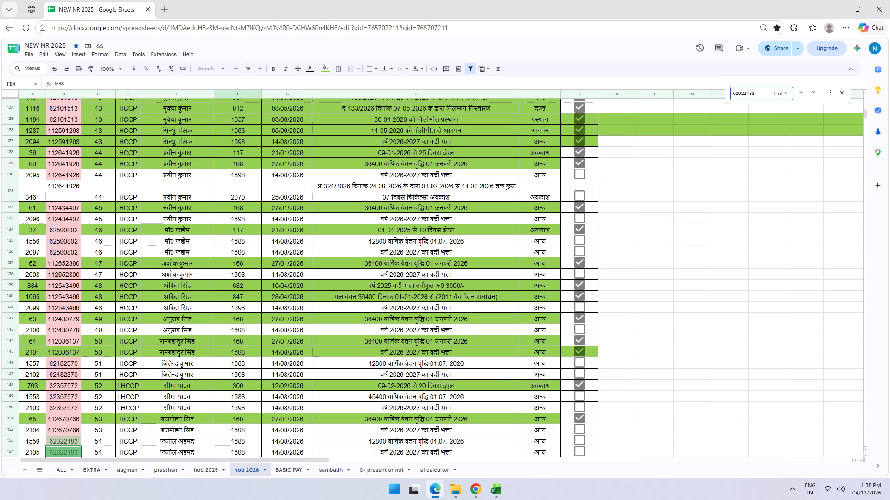
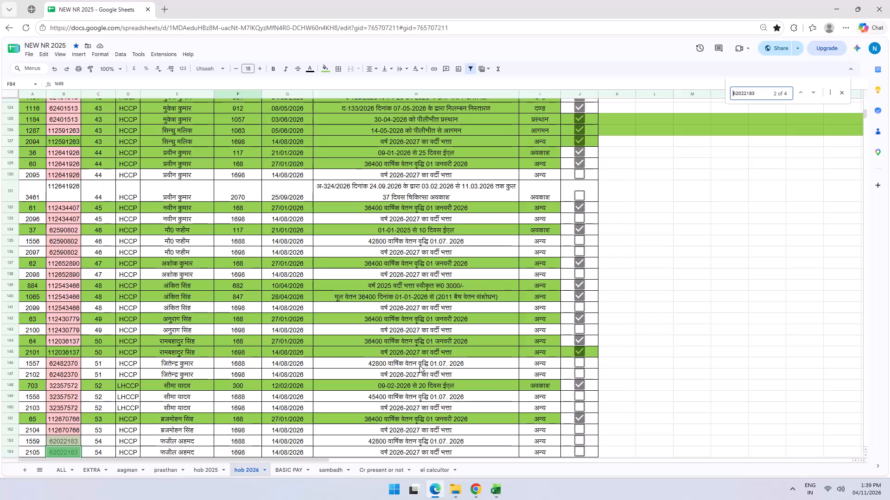
left_click(581, 441)
left_click(578, 448)
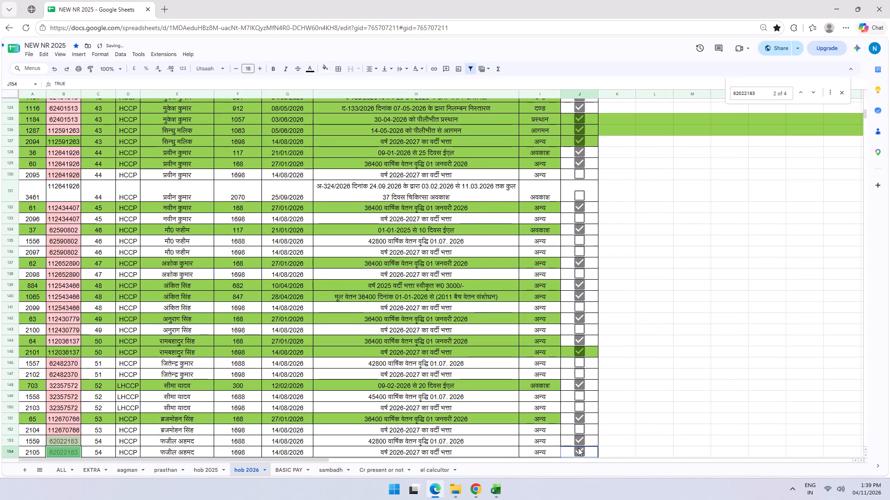
scroll(586, 429, "down", 1)
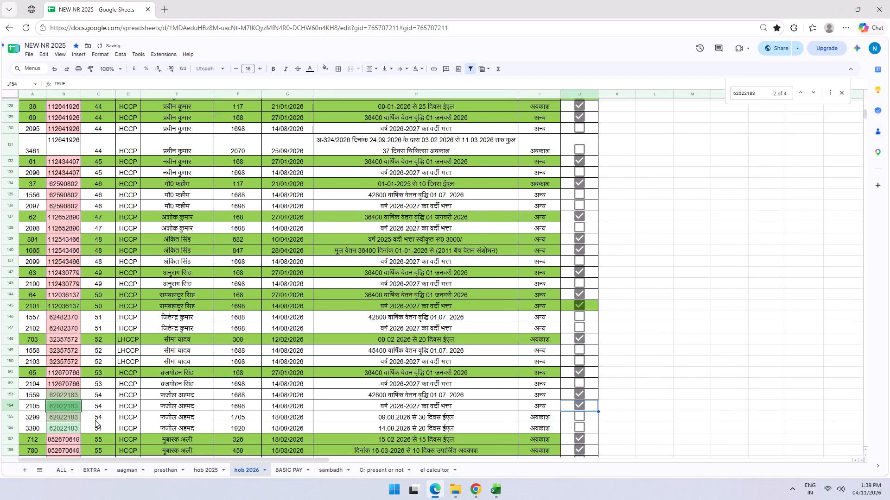
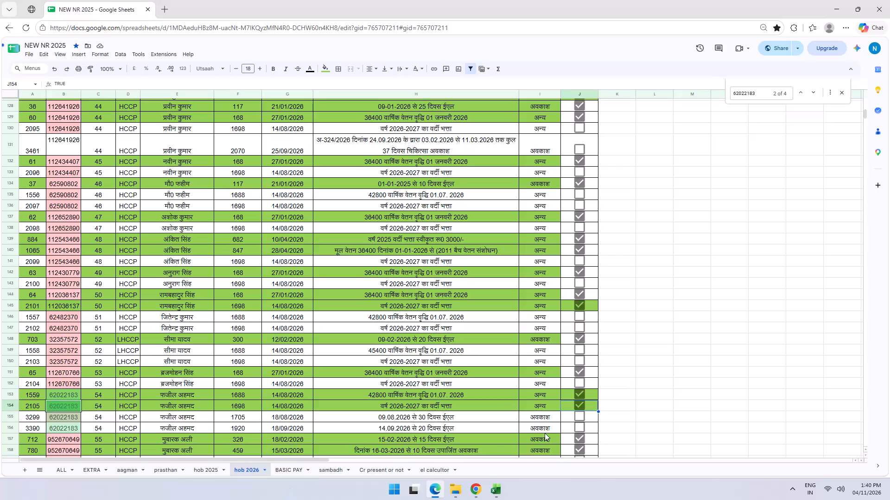
Tick the checkboxes of the same employee's leave entries 3299 (30 days EL from 09.08.2026) and 3390 (20 days EL from 14.09.2026).
left_click(578, 417)
left_click(577, 426)
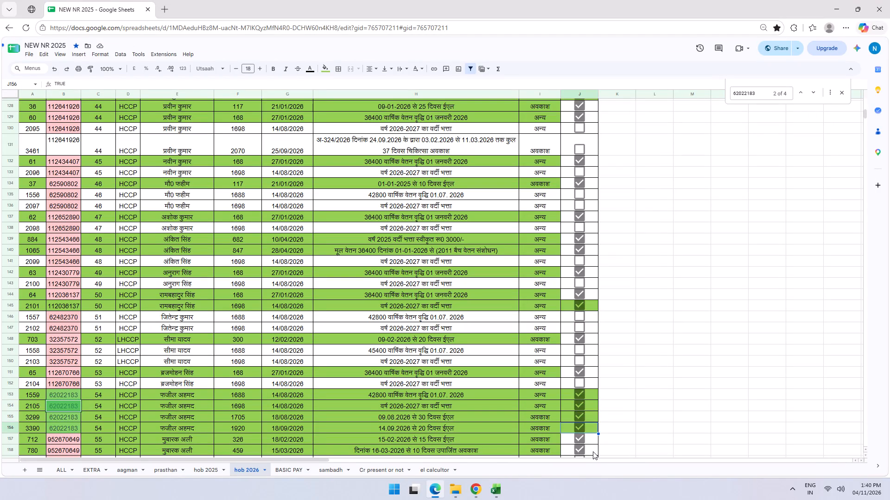
Search the hob 2026 sheet for the next employee's PNO and bring the matching entries into view.
key("ctrl+f")
key("BackSpace")
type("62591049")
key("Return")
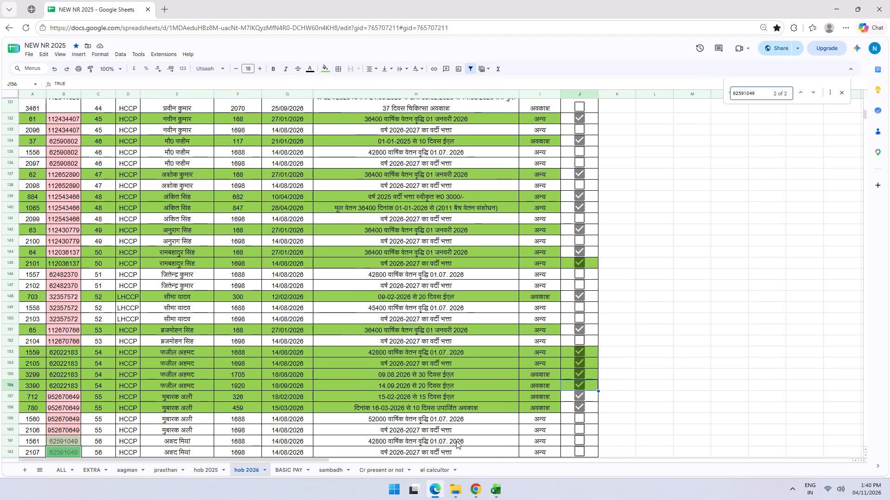
scroll(339, 450, "down", 1)
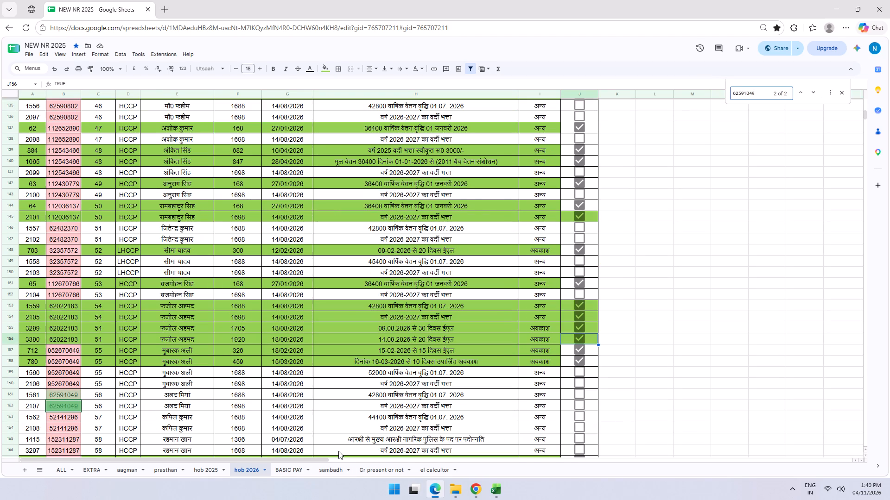
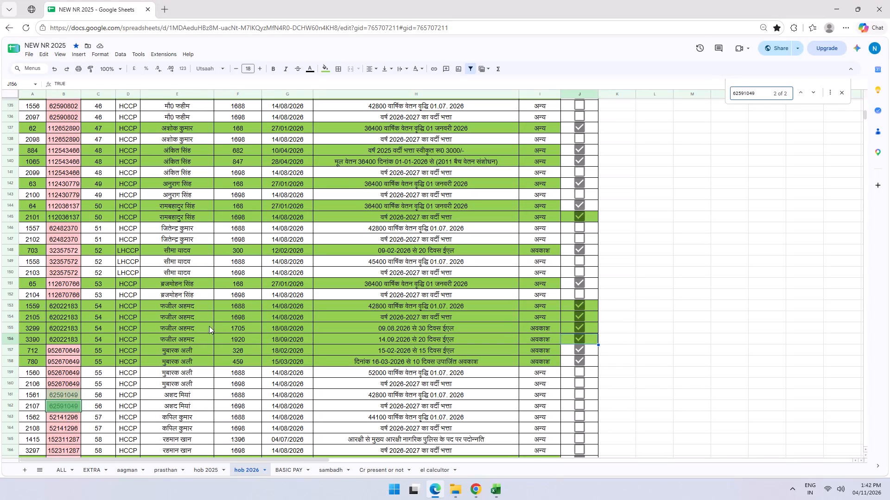
left_click(582, 395)
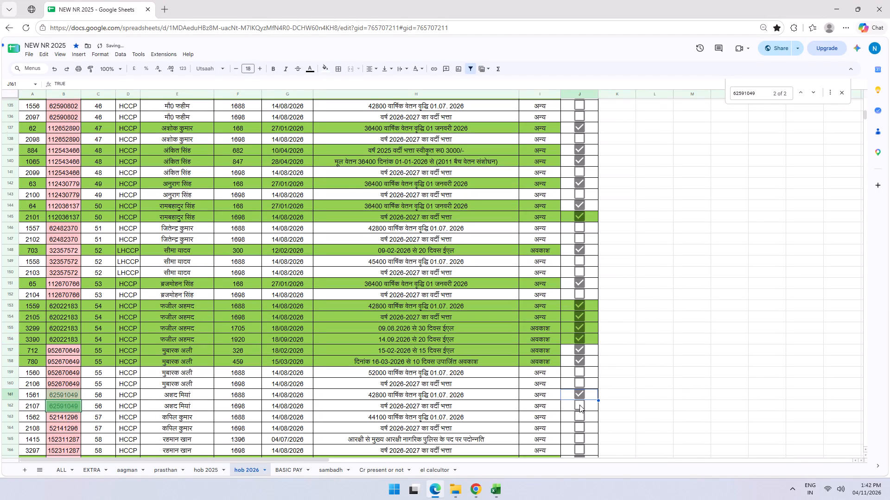
left_click(579, 405)
left_click(695, 380)
Search the hob 2026 sheet for the PNO of the next employee, serial 71, and review all of that employee's entries.
key("ctrl+f")
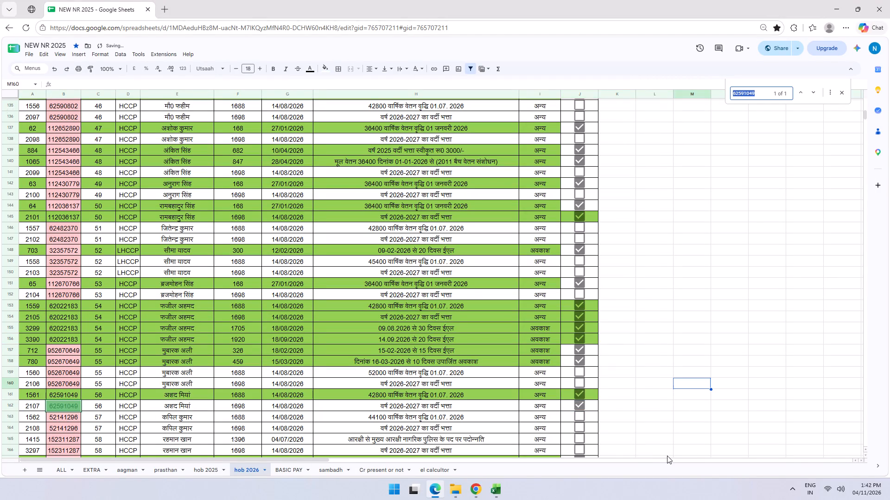
key("BackSpace")
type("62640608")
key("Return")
scroll(541, 448, "down", 1)
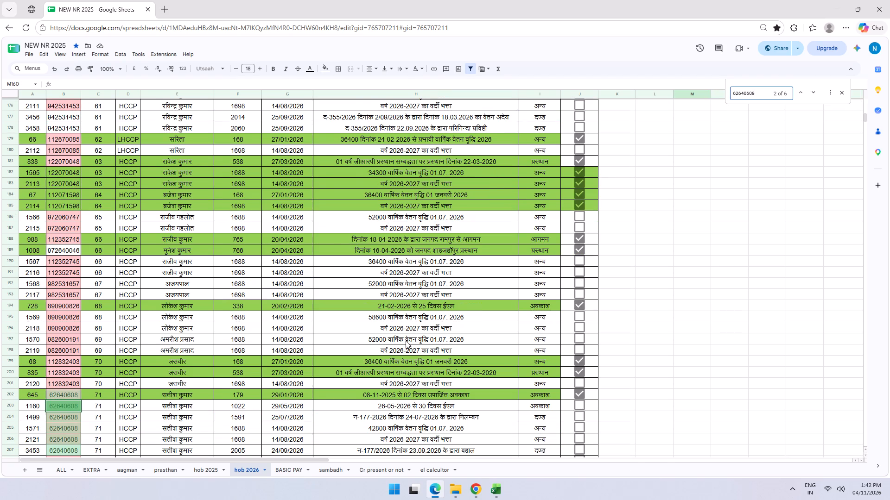
scroll(370, 319, "up", 1)
scroll(287, 385, "down", 2)
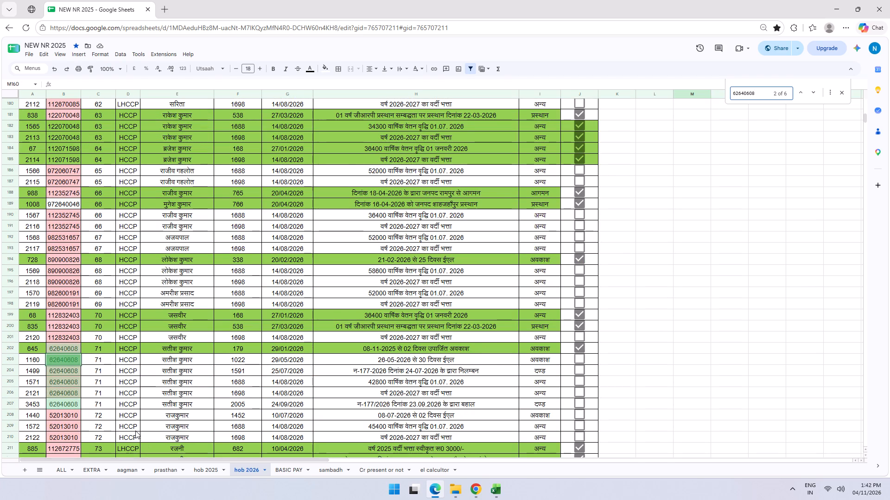
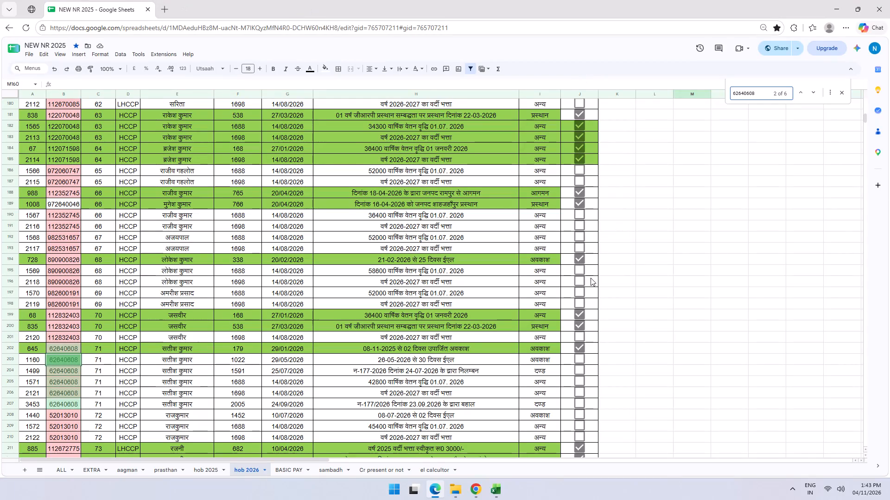
Tick the checkboxes of the serial 71 employee's entries 1160 (30-day EL from 26-05-2026), 1499 (suspension dated 24-07-2026) and 3453 (reinstatement dated 23.09.2026).
left_click(578, 357)
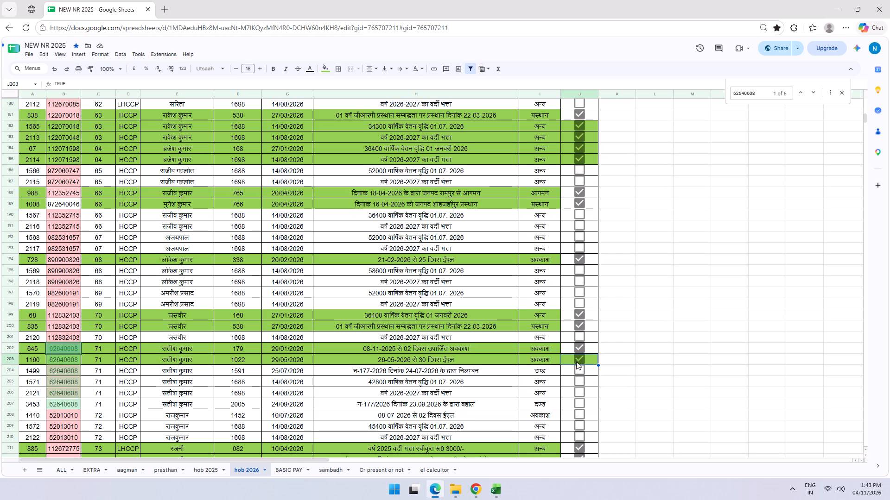
left_click(581, 370)
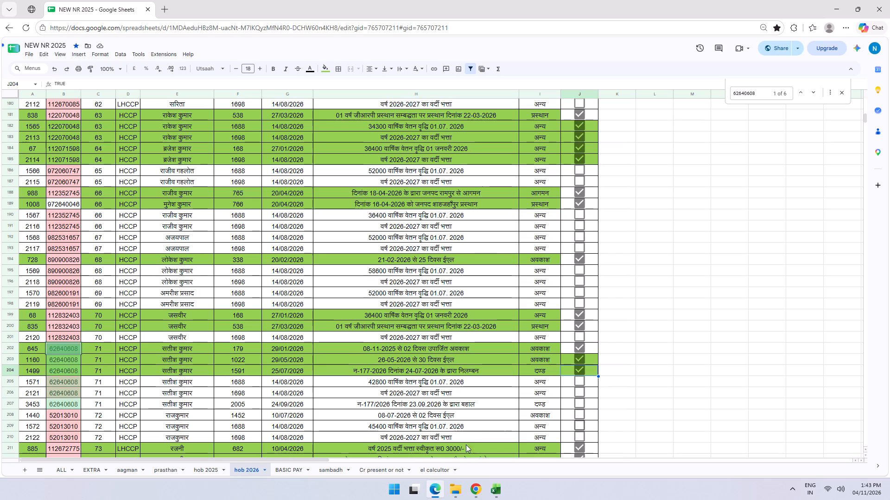
left_click(578, 405)
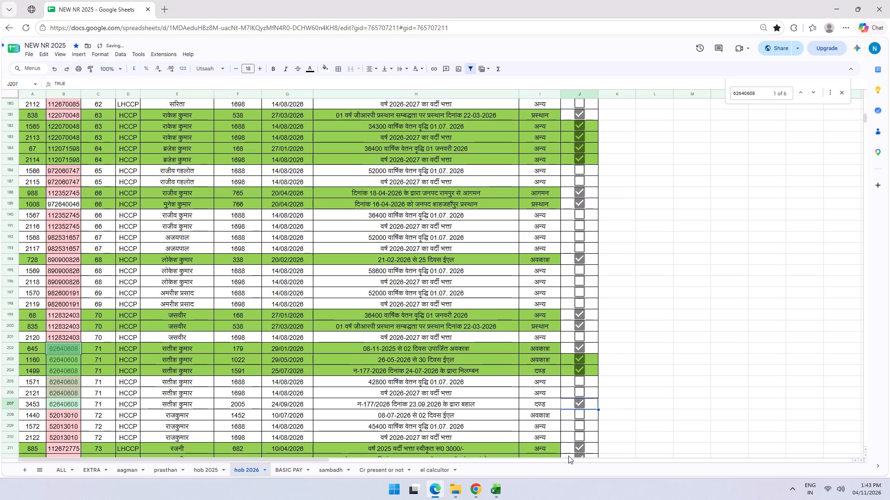
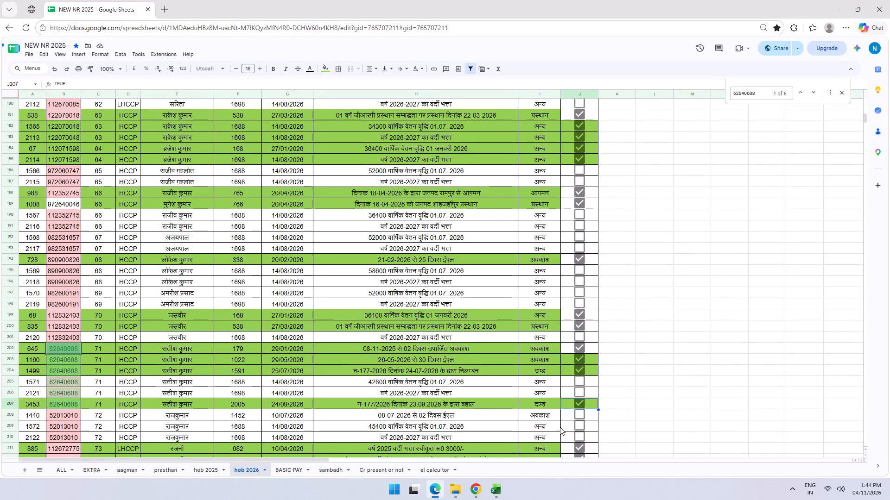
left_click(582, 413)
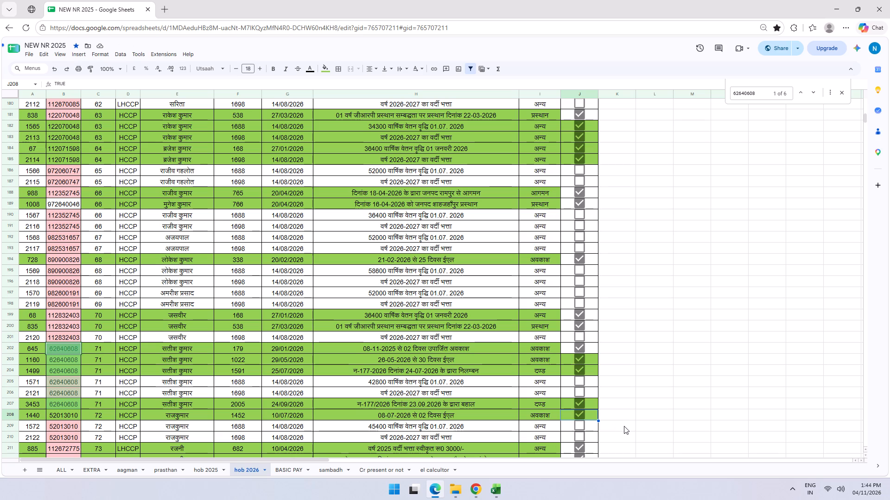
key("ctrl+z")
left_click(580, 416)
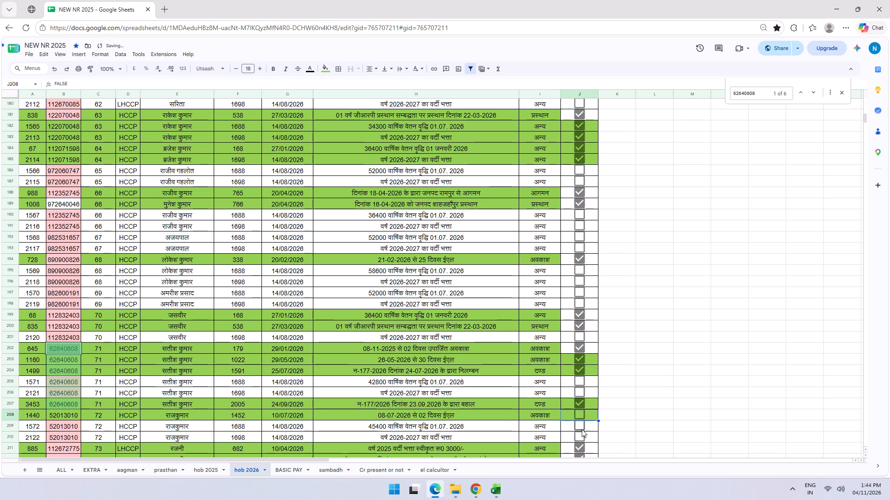
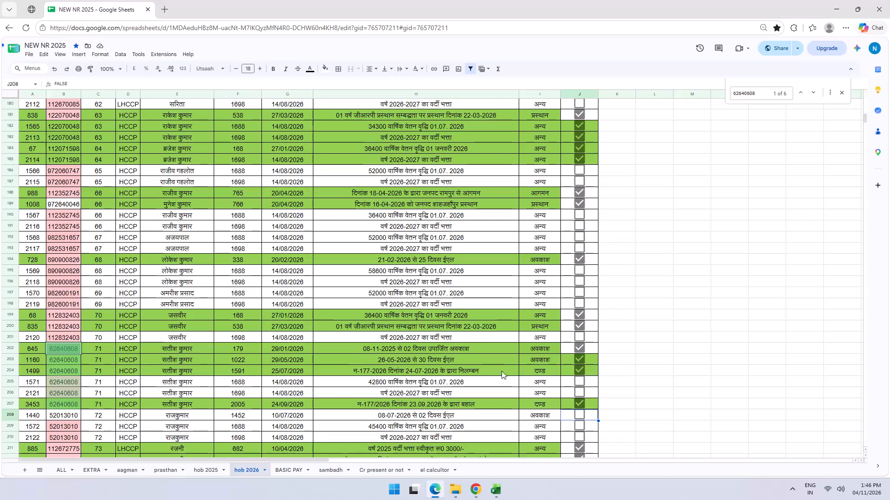
Tick the checkboxes for the 42800 annual increment in row 205 and the 2026-2027 uniform allowances in rows 206 and 198.
left_click(582, 382)
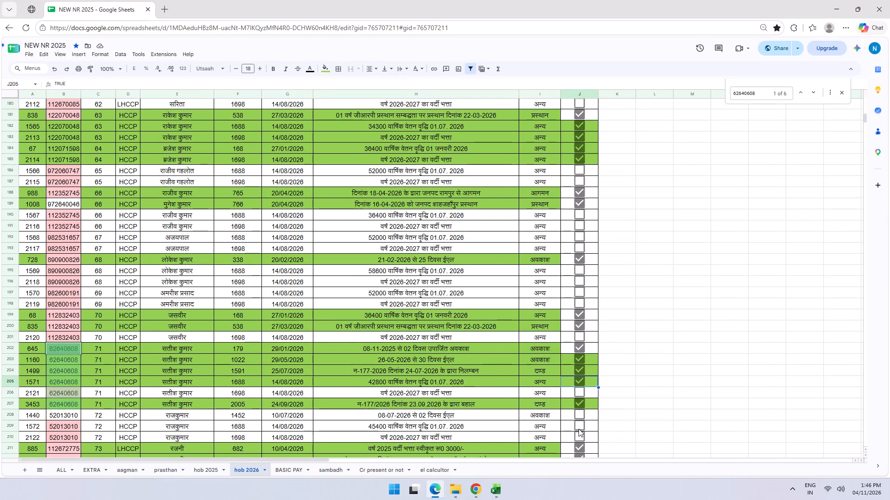
left_click(578, 394)
left_click(575, 306)
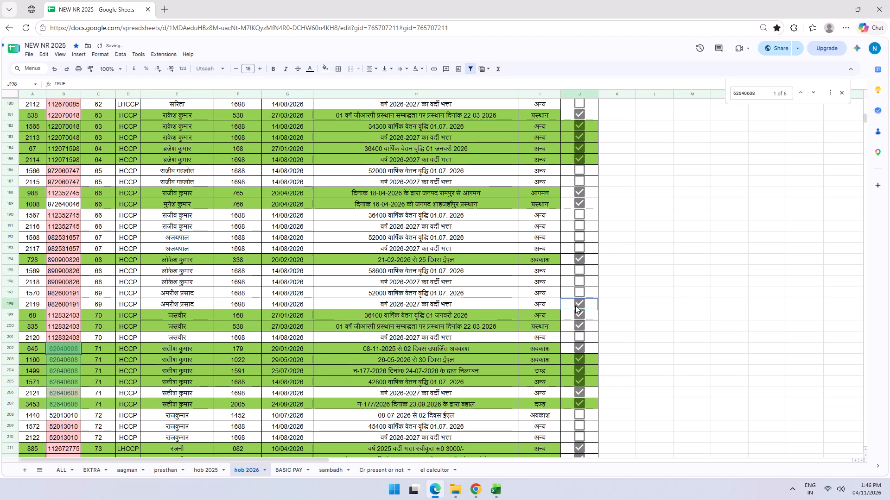
Search the hob 2026 sheet for the PNO of the number 78 HCCP employee with the 44100 annual increment entry.
key("ctrl+f")
key("BackSpace")
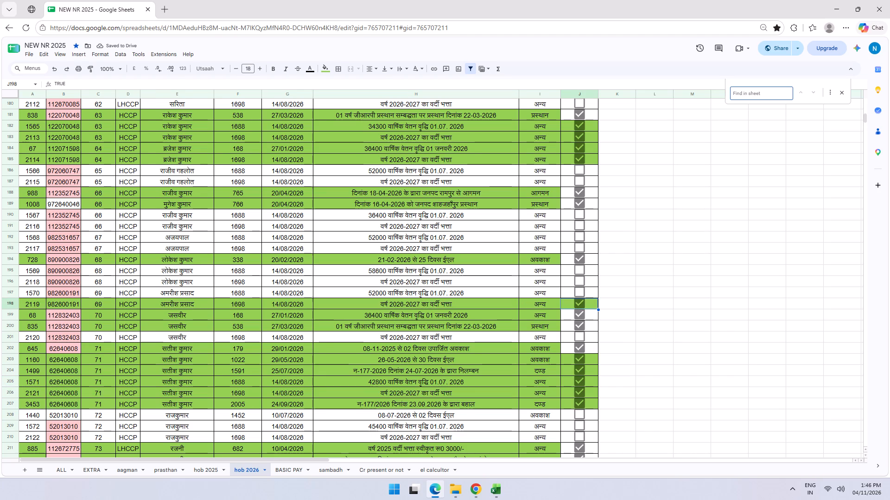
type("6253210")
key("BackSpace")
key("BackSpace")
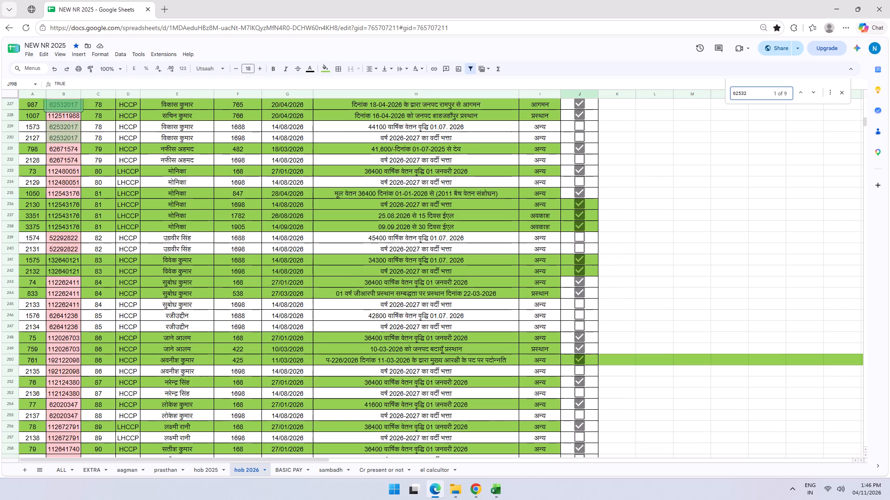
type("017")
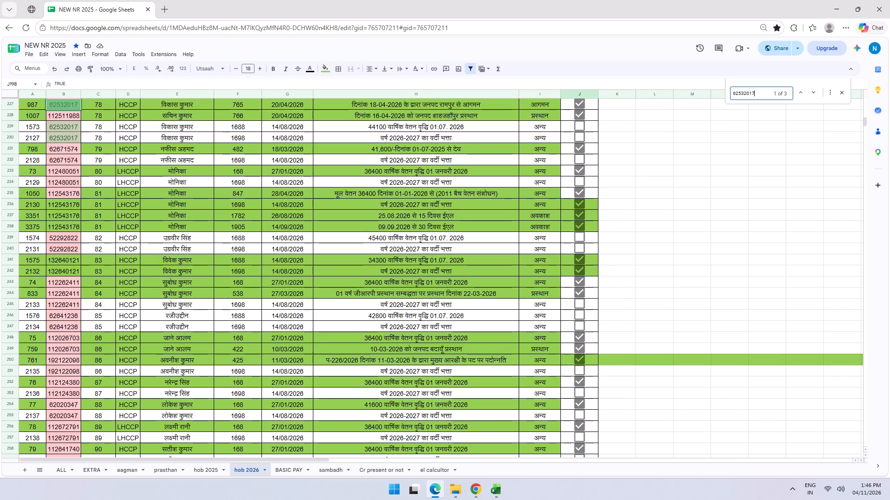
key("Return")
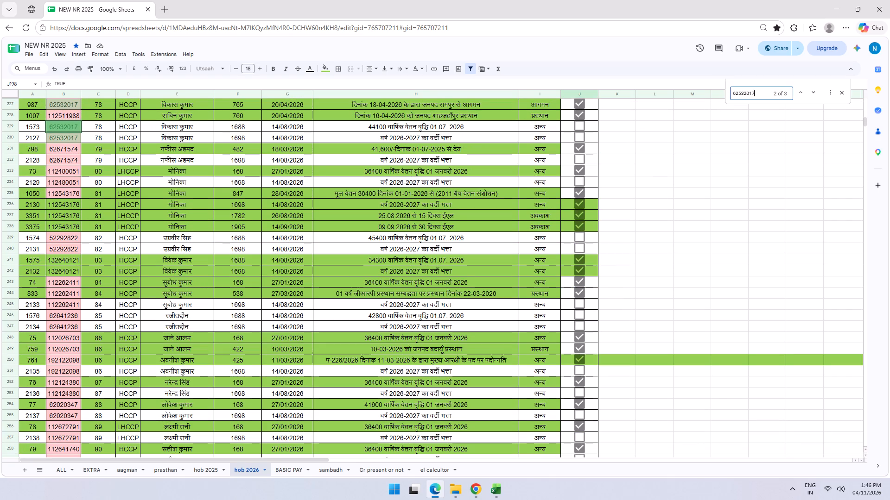
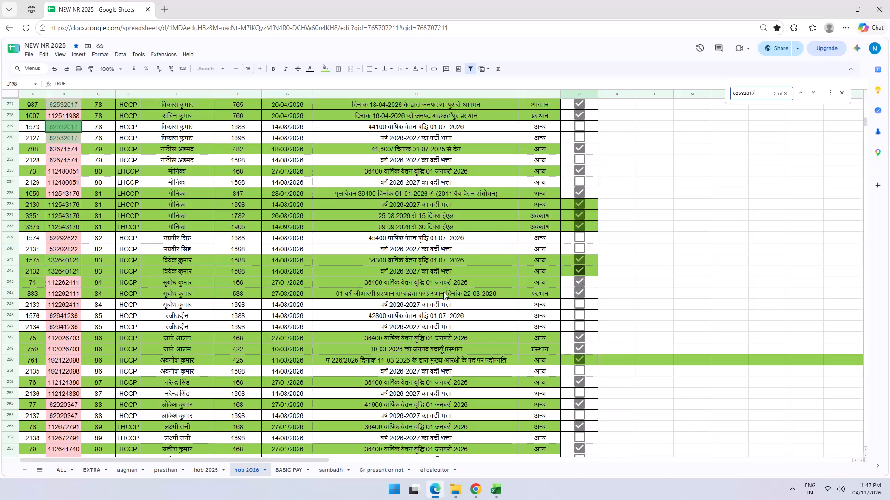
Tick the checkboxes for the number 78 employee's 44100 annual increment in row 229 and 2026-2027 uniform allowance in row 230.
left_click(581, 128)
left_click(578, 138)
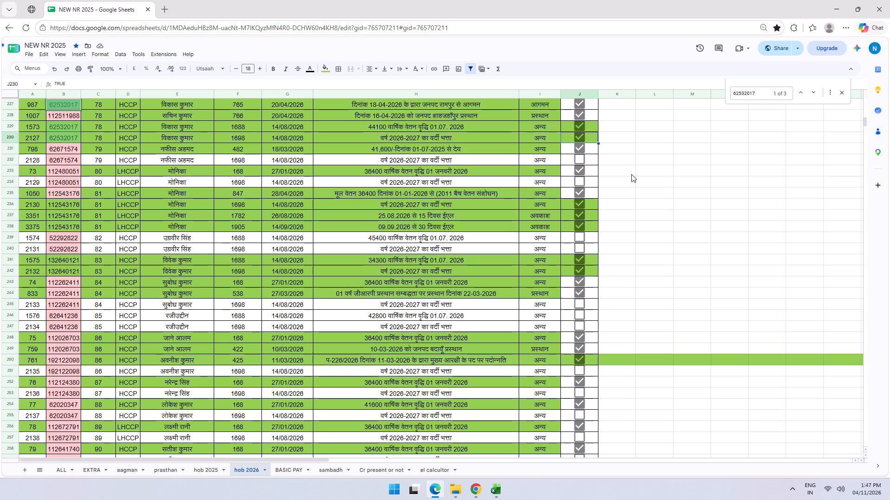
key("ctrl+f")
key("BackSpace")
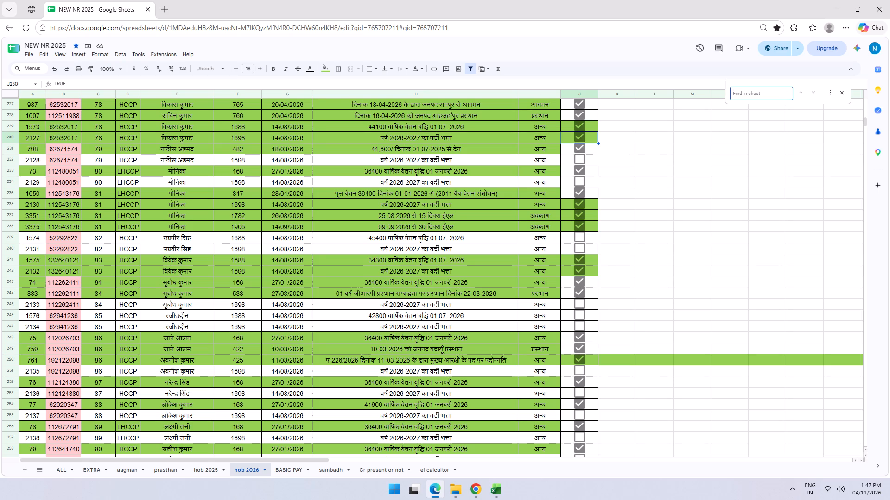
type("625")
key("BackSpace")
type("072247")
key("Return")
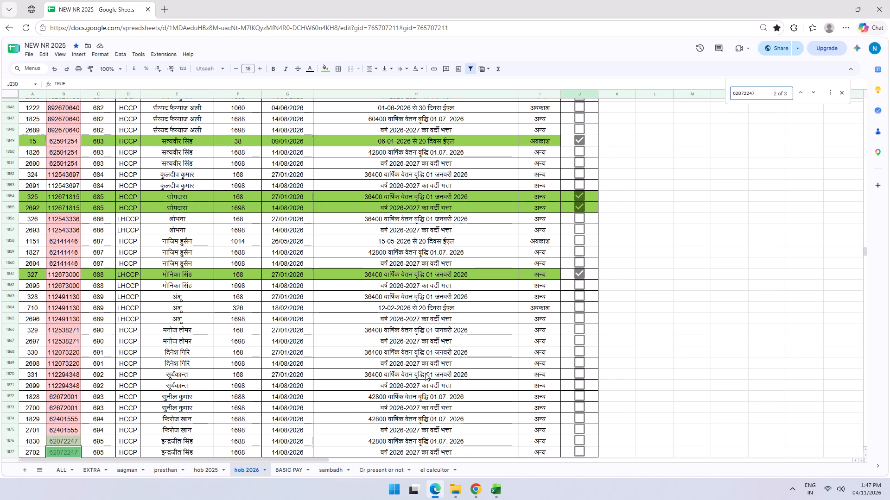
scroll(395, 371, "down", 1)
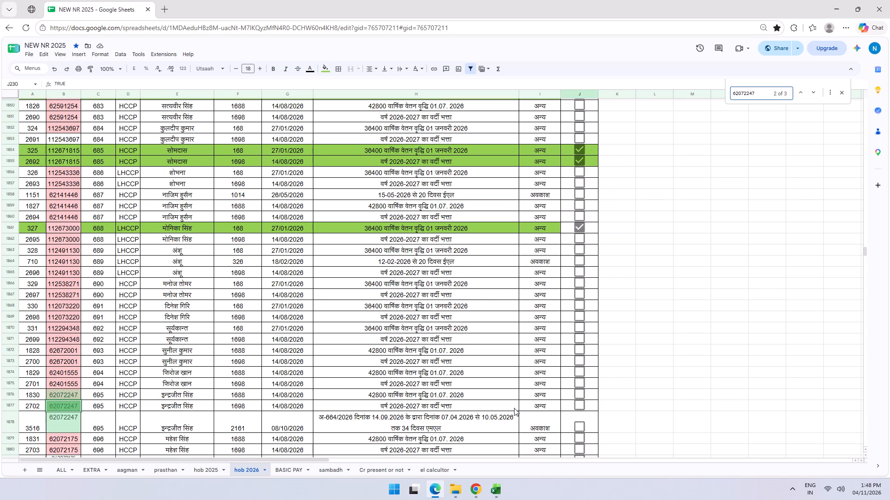
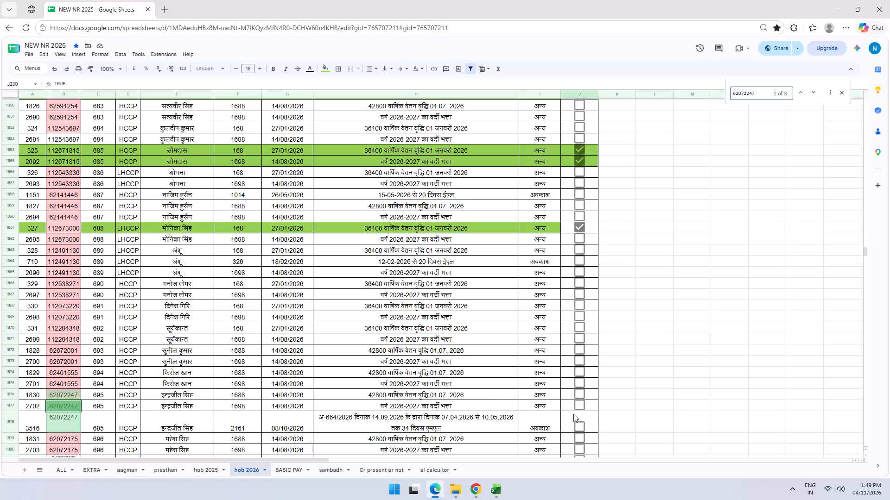
left_click(582, 425)
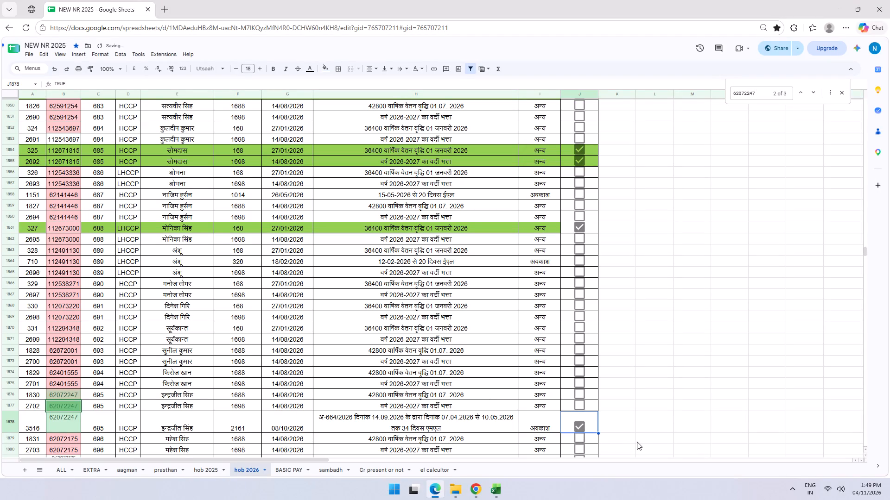
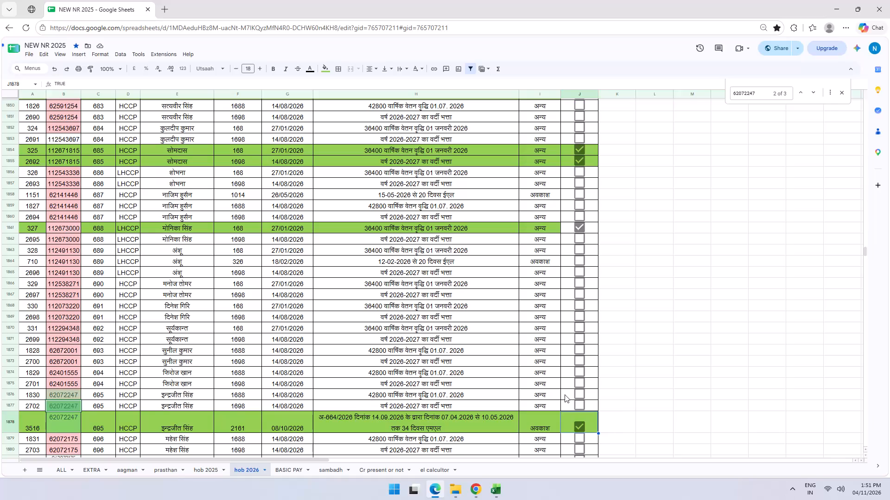
left_click(581, 395)
left_click(576, 407)
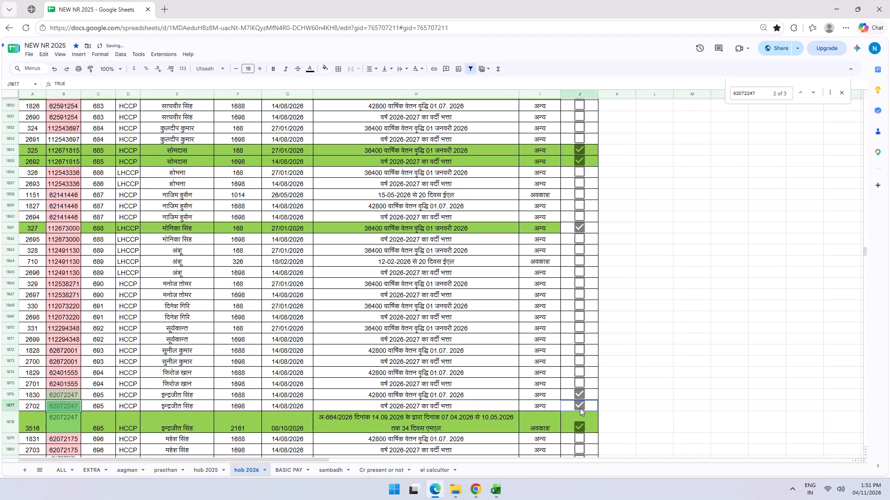
left_click(632, 399)
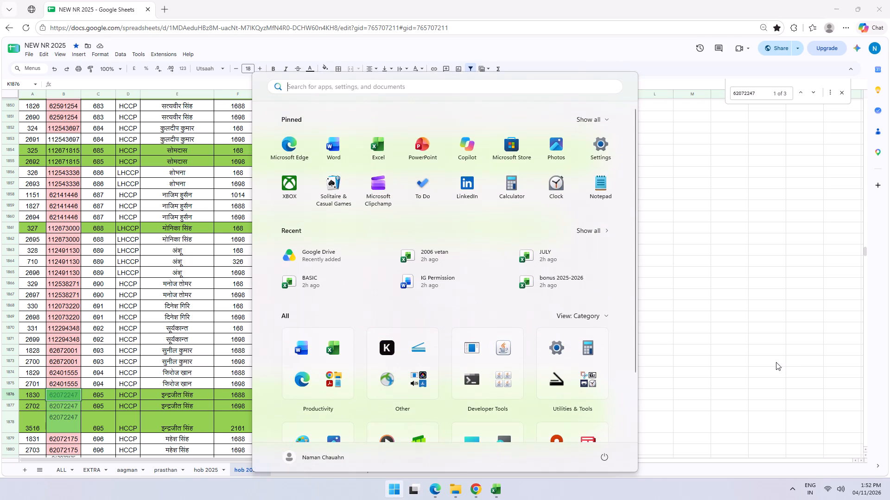
Search the computer for "bonus" and open the bonus 2025-2026 workbook in Excel.
type("bon")
key("BackSpace")
key("BackSpace")
type("onus")
key("Return")
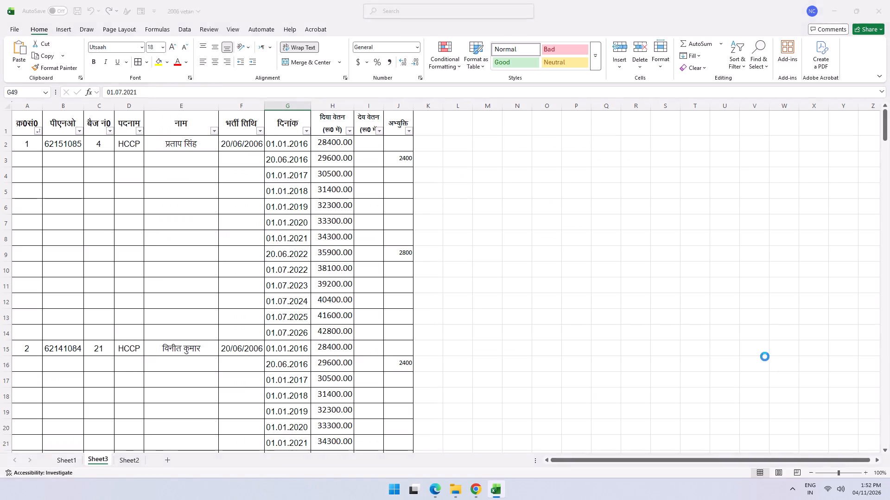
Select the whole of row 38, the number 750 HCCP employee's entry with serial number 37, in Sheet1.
scroll(312, 281, "up", 13)
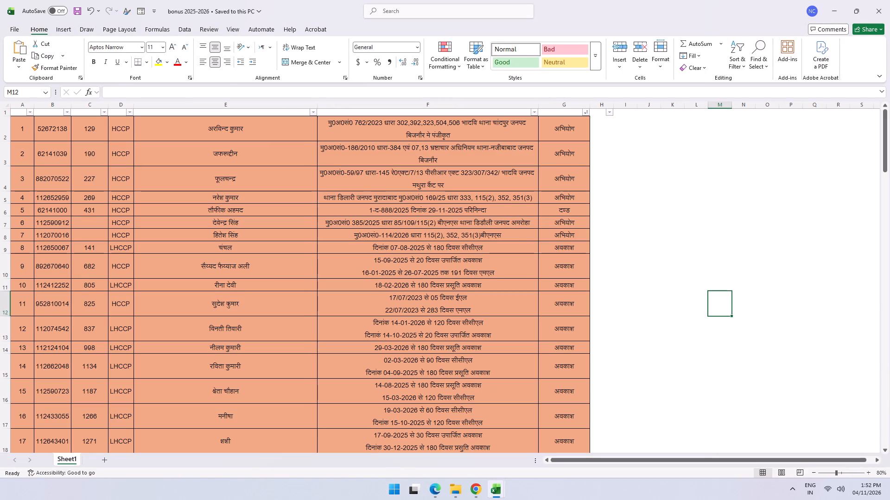
scroll(497, 247, "down", 4)
scroll(535, 287, "down", 2)
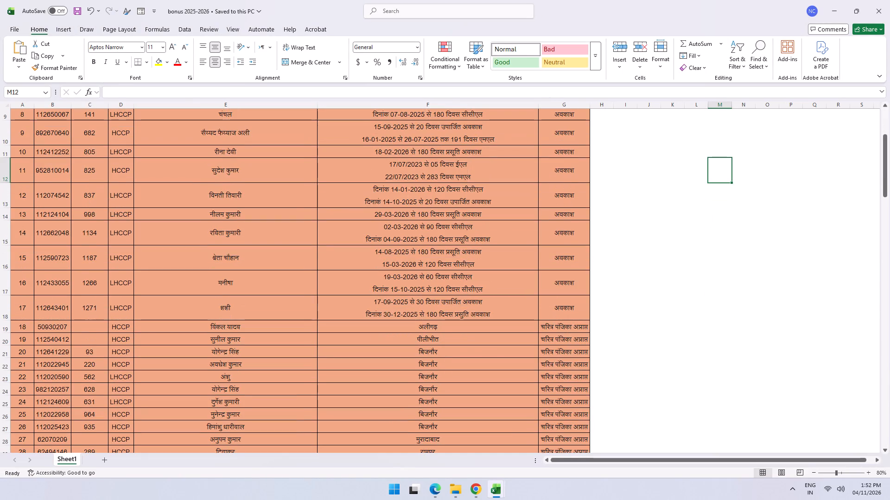
scroll(542, 342, "down", 8)
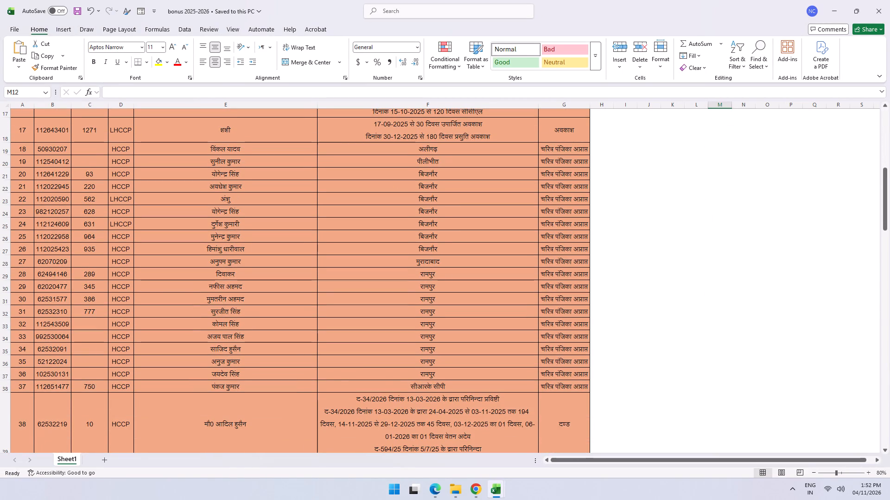
left_click(0, 387)
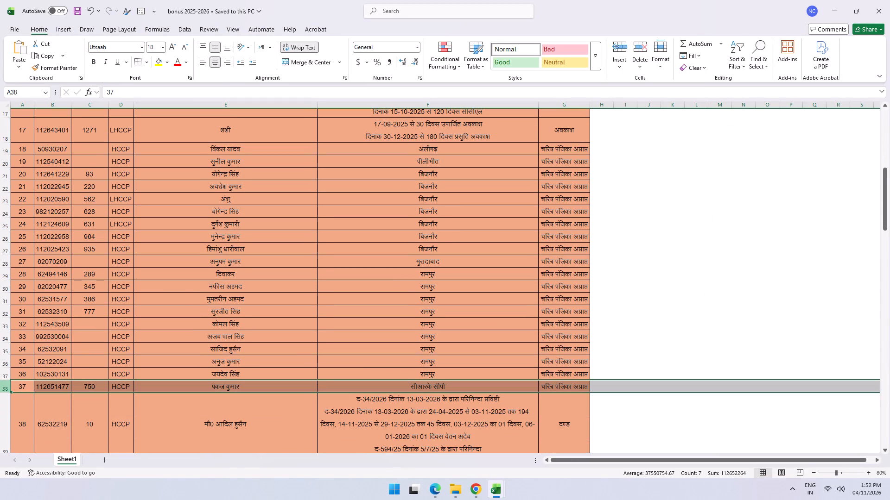
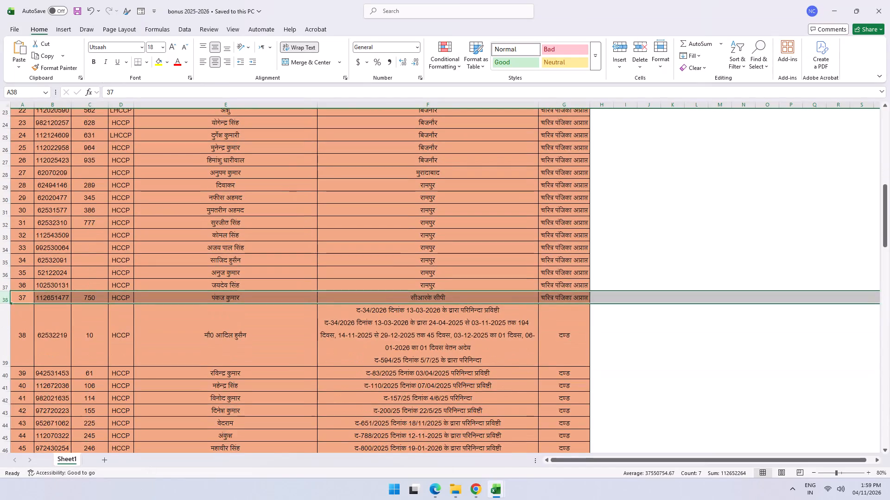
Clear the stray serial number 98 from cell A99 below the employee list in Sheet1.
scroll(285, 287, "down", 12)
scroll(278, 288, "down", 20)
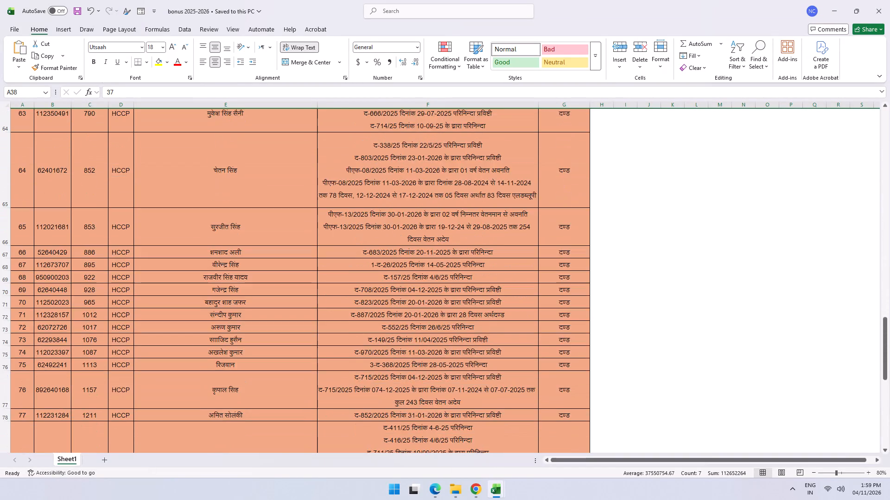
scroll(269, 285, "down", 12)
scroll(267, 285, "up", 1)
scroll(267, 285, "down", 11)
scroll(266, 285, "up", 4)
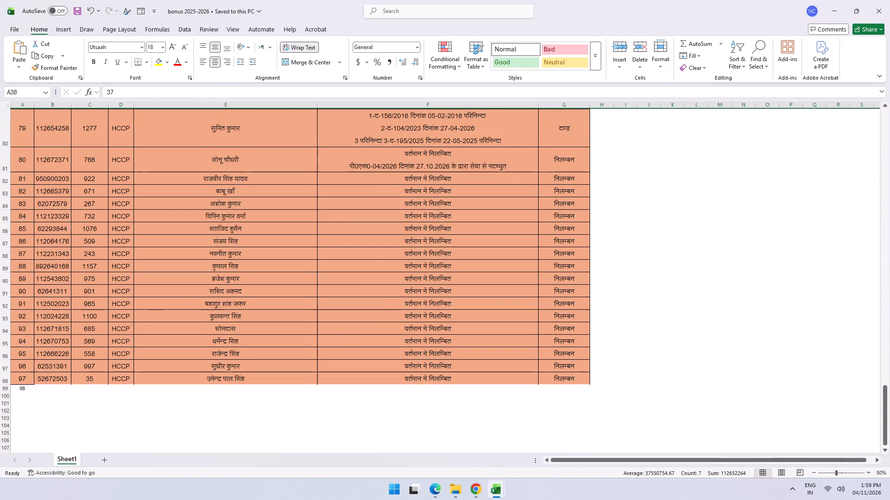
left_click(15, 388)
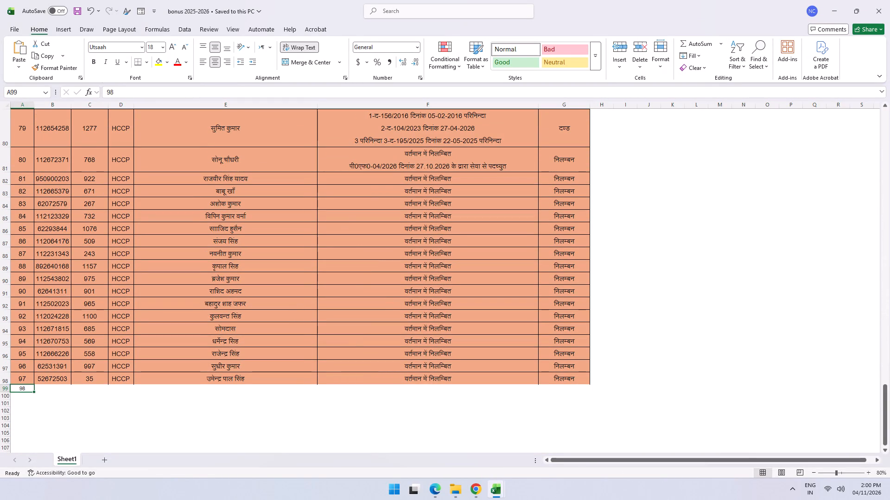
key("Delete")
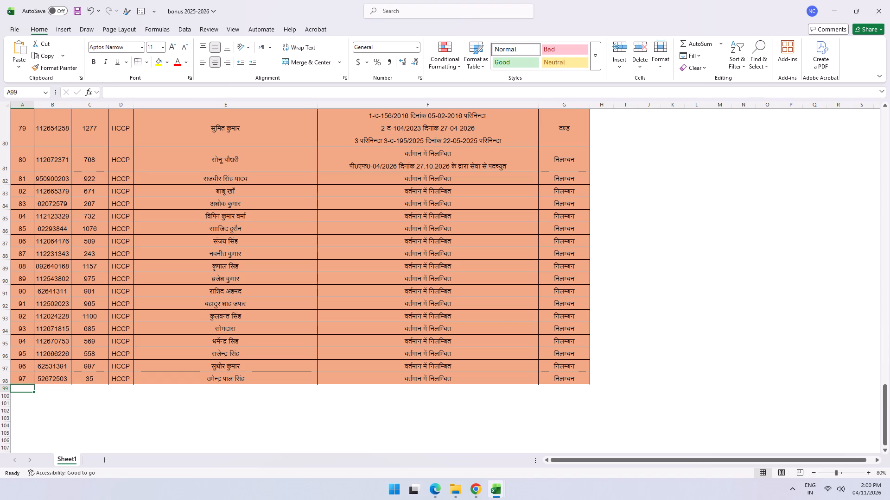
Apply all borders to columns A to F of the employee list, from serial number 97 up to the first entry.
left_click_drag(23, 378, 445, 352)
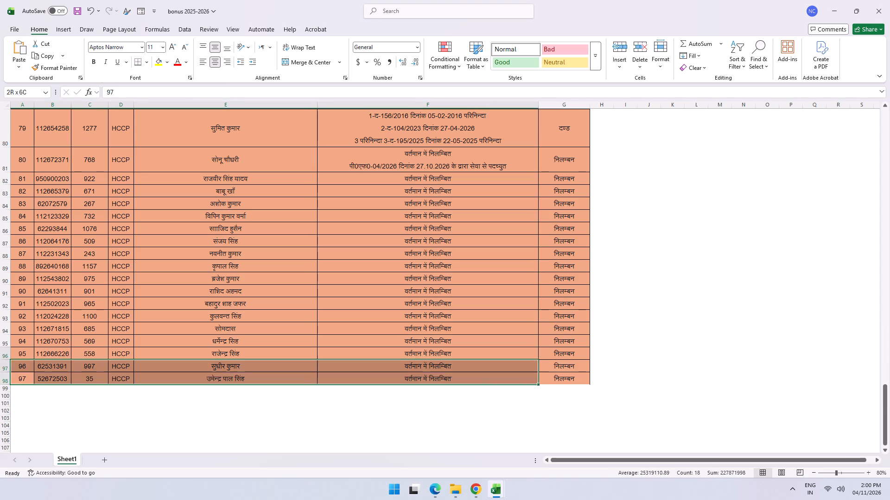
left_click_drag(445, 352, 475, 0)
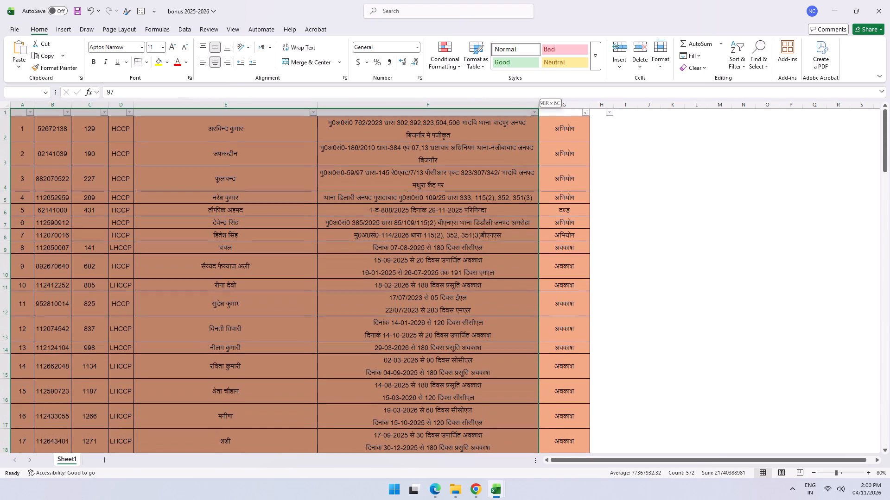
left_click_drag(475, 0, 461, 123)
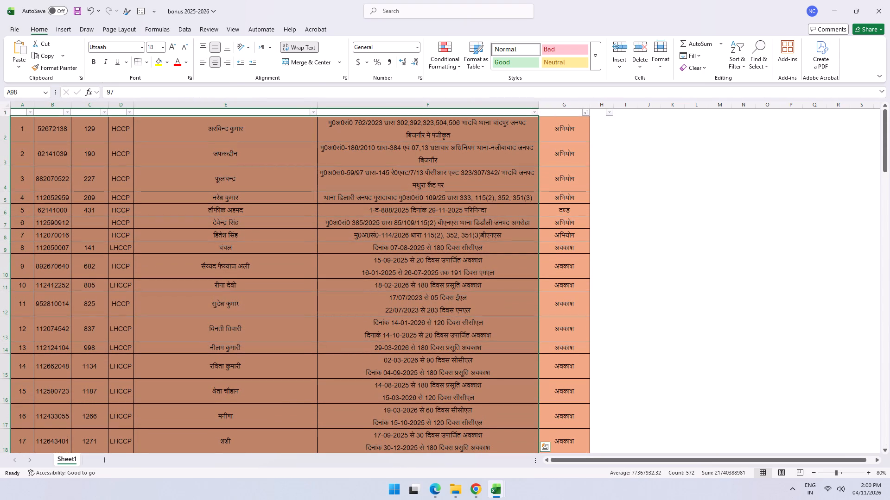
left_click(148, 62)
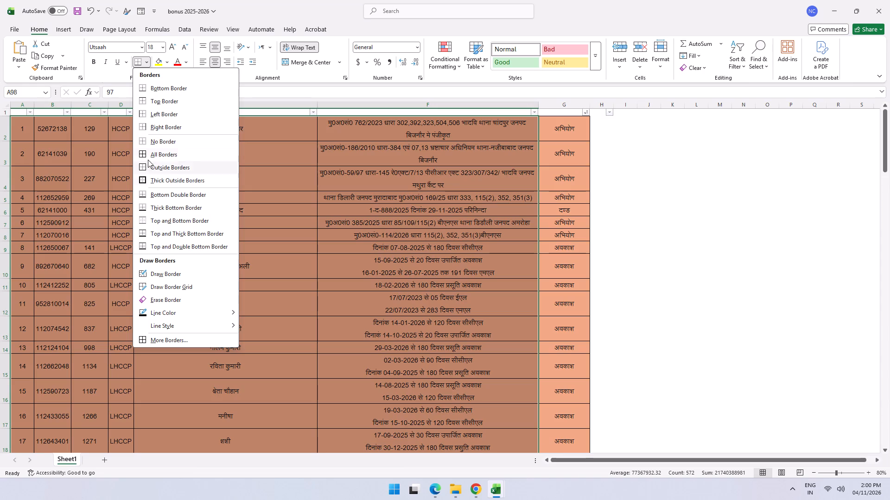
left_click(147, 156)
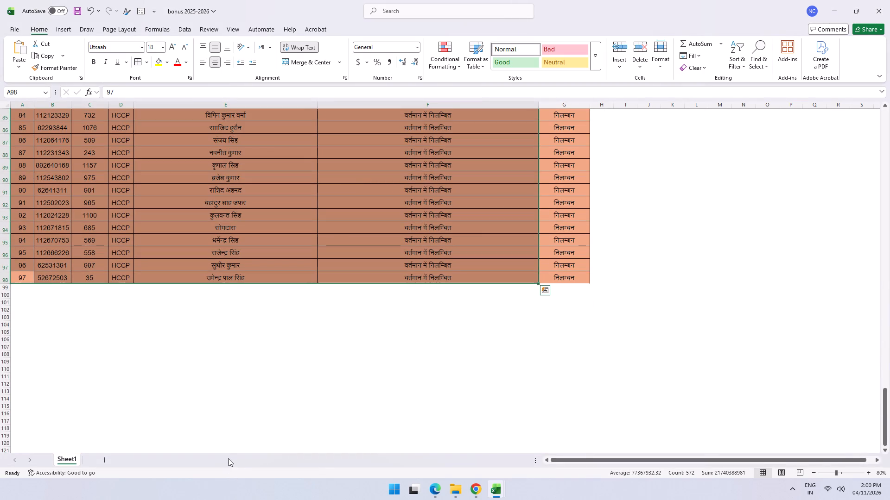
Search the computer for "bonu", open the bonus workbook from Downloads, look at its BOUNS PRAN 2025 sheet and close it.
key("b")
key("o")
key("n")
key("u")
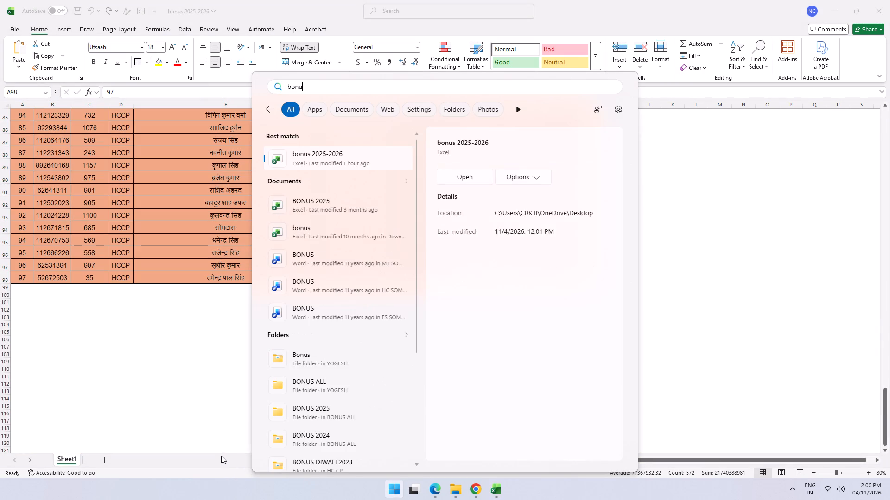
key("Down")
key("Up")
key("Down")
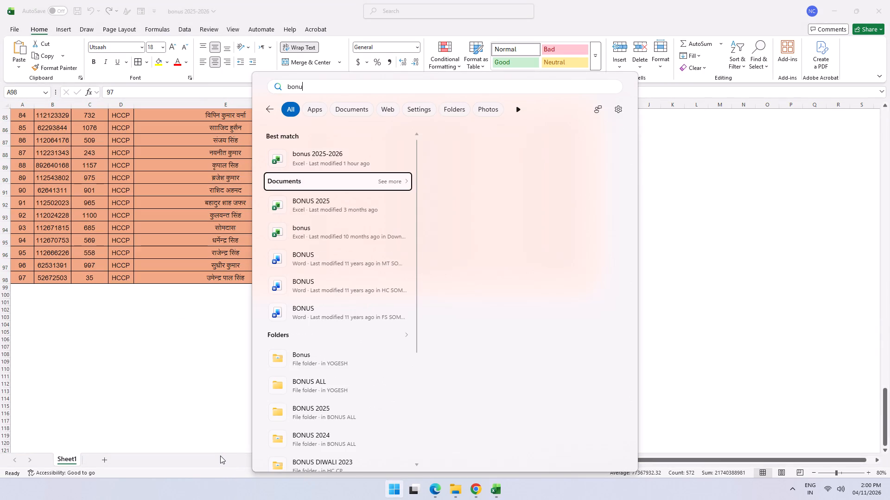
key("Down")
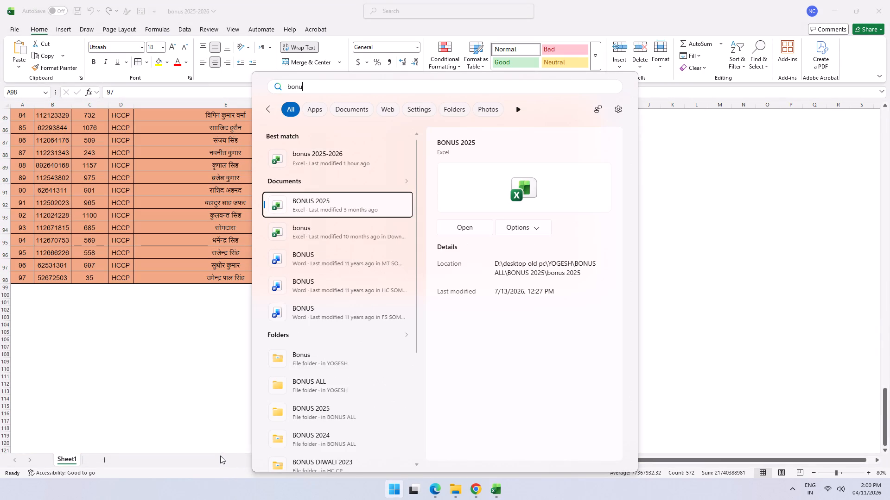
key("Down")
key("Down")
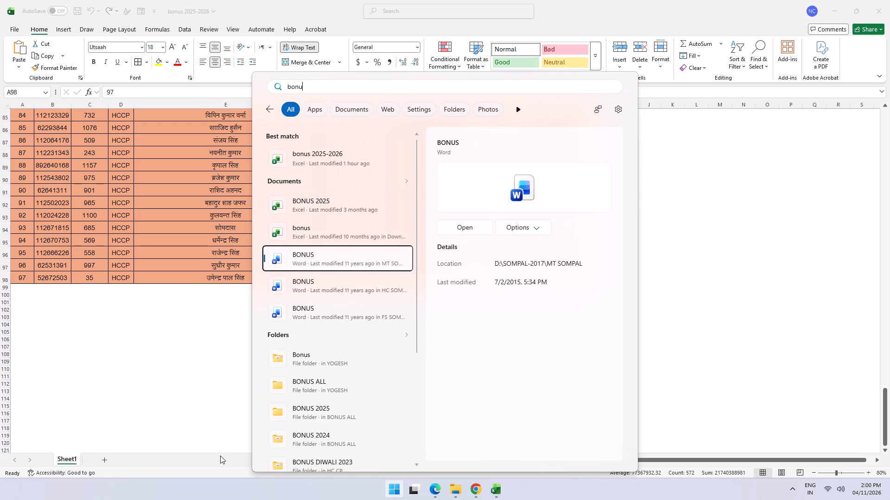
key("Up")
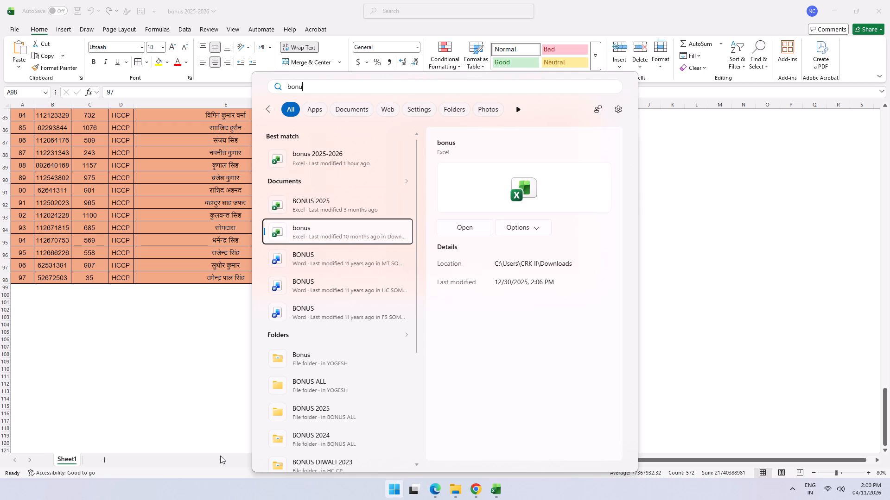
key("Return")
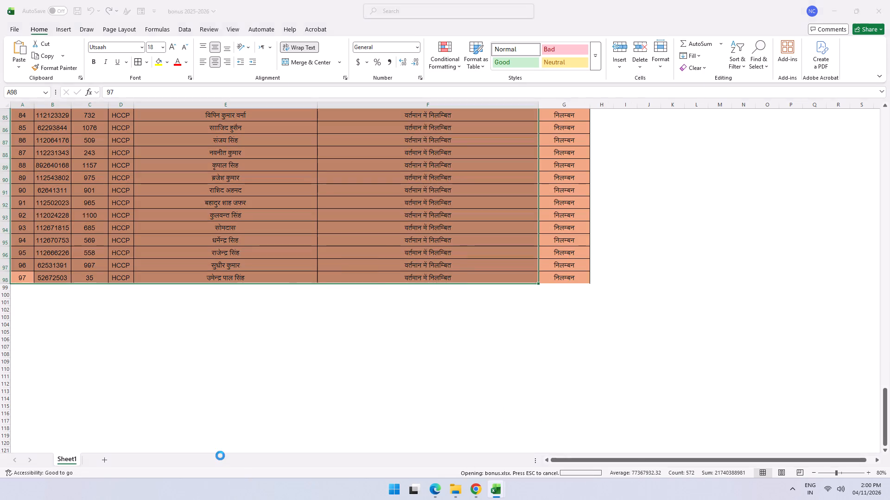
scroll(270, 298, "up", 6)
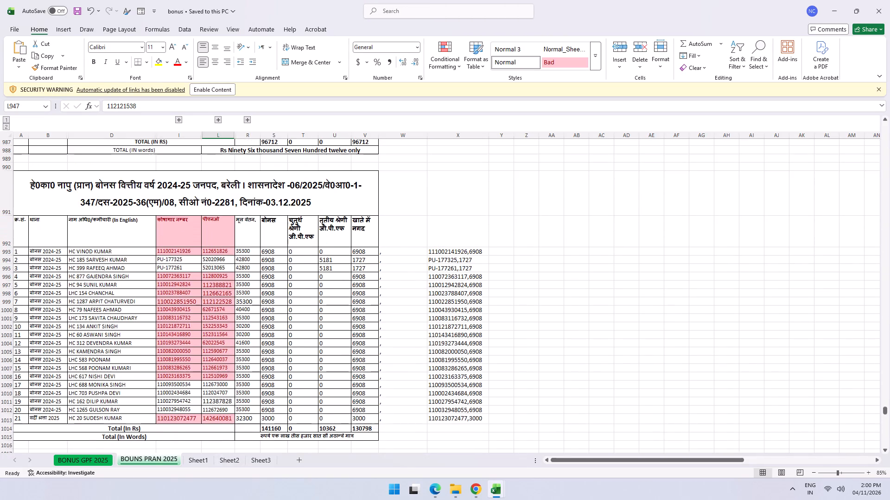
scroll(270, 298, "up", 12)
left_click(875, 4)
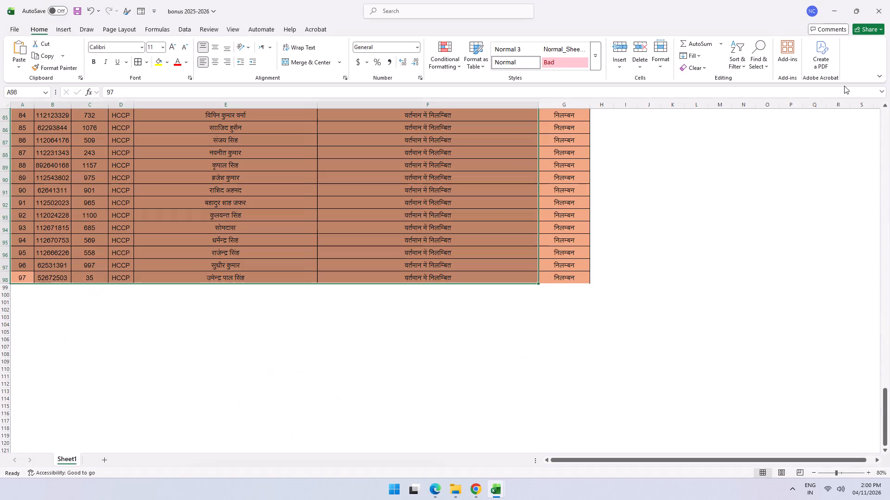
Search the computer for "bonus" and open the BONUS 2025 workbook in Excel.
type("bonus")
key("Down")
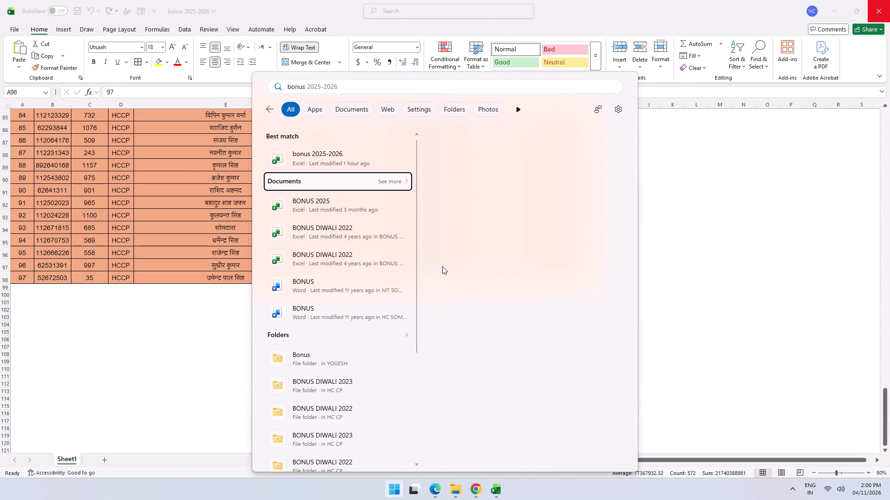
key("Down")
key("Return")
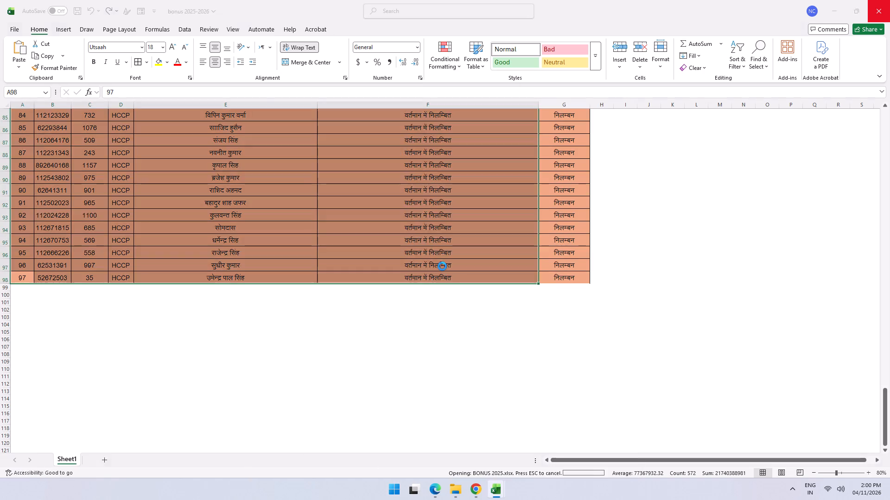
Copy the 2024-2025 title row from BONUS 2025's अदेय sheet and paste it into row 1 of Sheet1 in bonus 2025-2026.
scroll(338, 266, "up", 20)
scroll(338, 266, "up", 4)
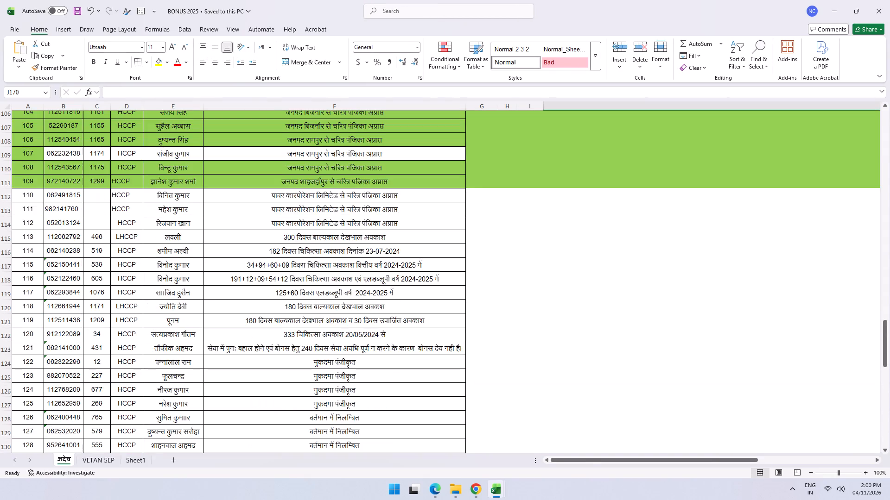
scroll(336, 259, "up", 3)
scroll(336, 259, "down", 1)
scroll(336, 259, "up", 20)
scroll(336, 259, "up", 15)
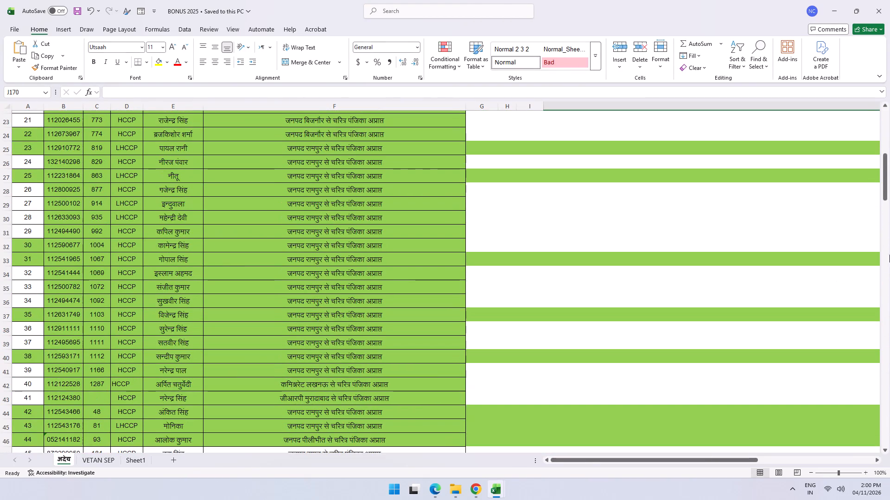
scroll(420, 192, "up", 2)
scroll(407, 187, "down", 1)
scroll(407, 187, "up", 17)
left_click(0, 114)
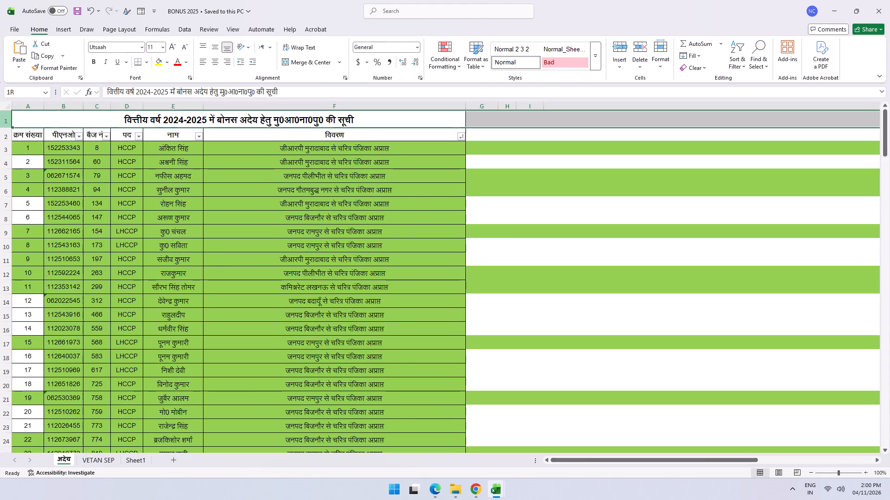
key("ctrl+c")
key("alt+Tab")
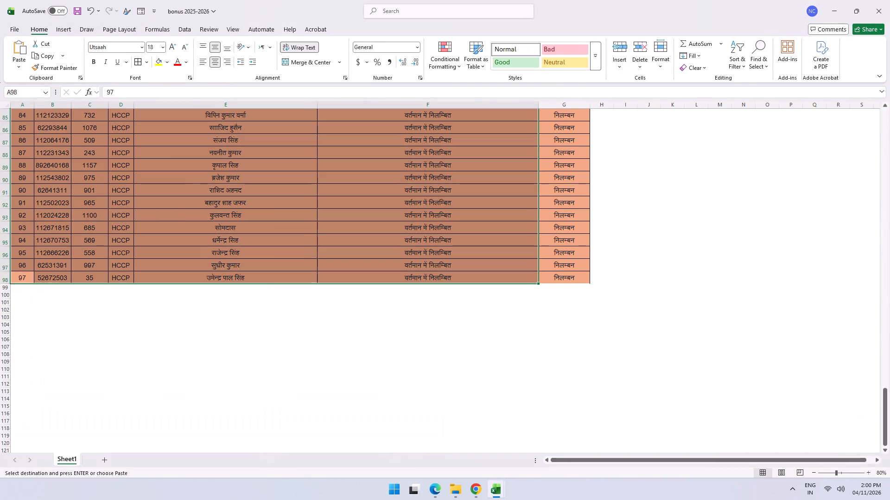
left_click(69, 219)
key("ctrl+shift+Up")
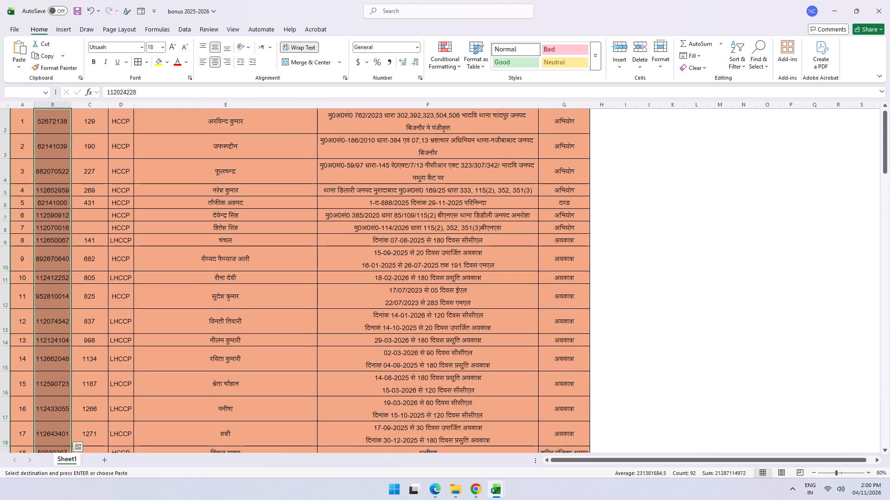
scroll(25, 223, "up", 6)
left_click(2, 111)
key("ctrl+v")
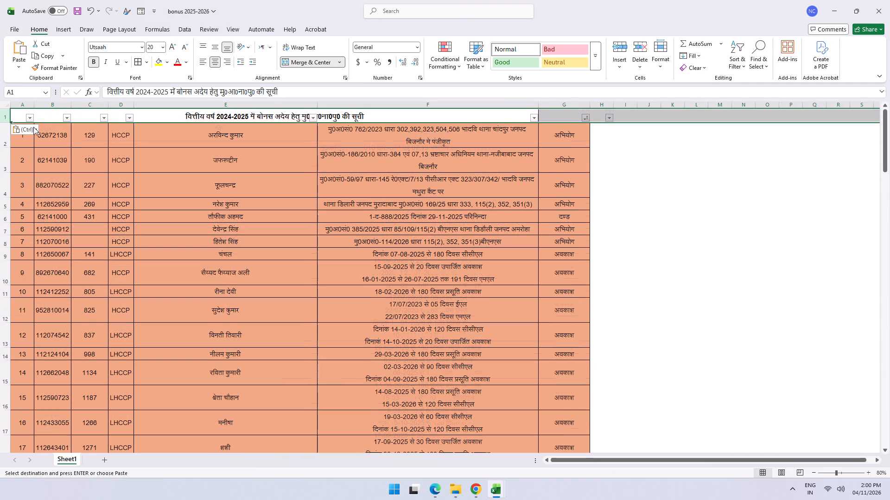
Copy the column heading row 2 from BONUS 2025's अदेय sheet and insert it above the first employee row in bonus 2025-2026.
key("alt+Tab")
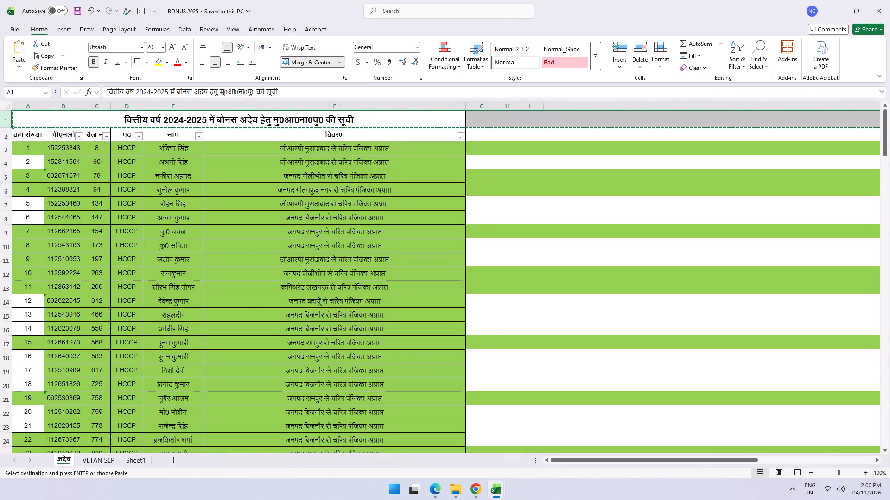
left_click_drag(26, 135, 93, 136)
left_click(4, 136)
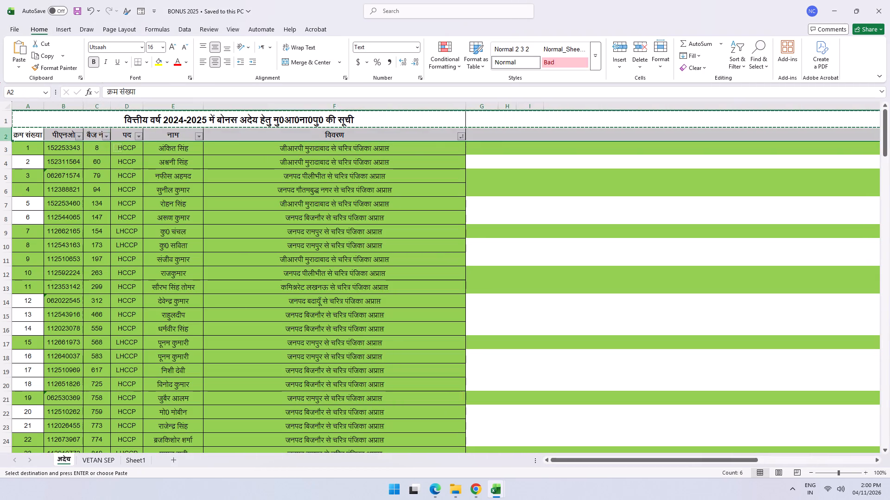
key("ctrl+c")
key("alt+Tab")
left_click(6, 135)
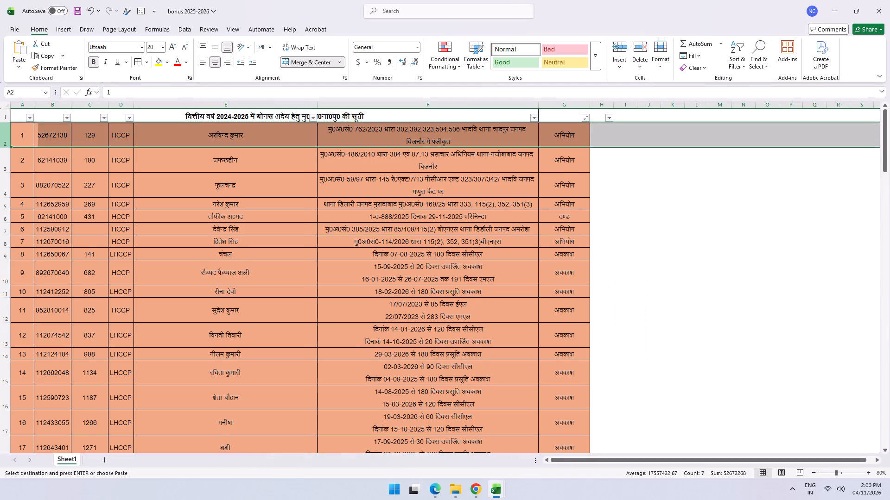
key("ctrl+plus")
left_click(253, 156)
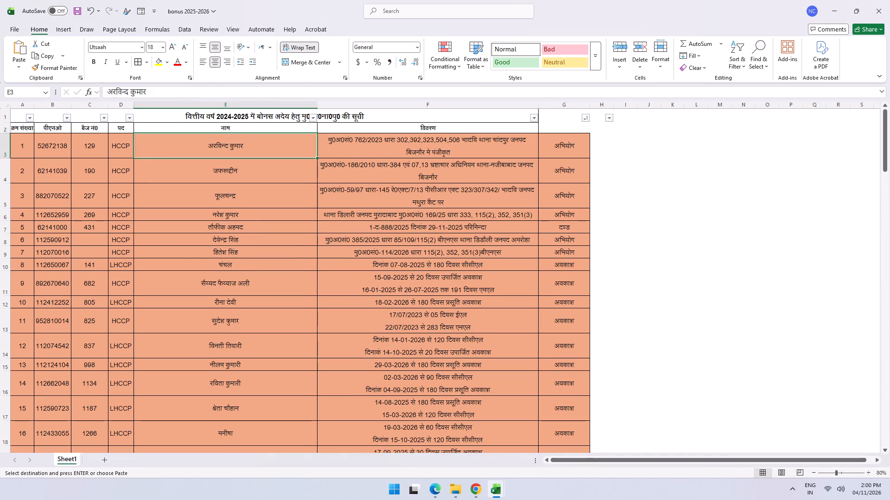
Change the fill of the title, headings and all employee rows in columns A to F to white.
left_click_drag(25, 110, 360, 133)
key("ctrl+shift+Down")
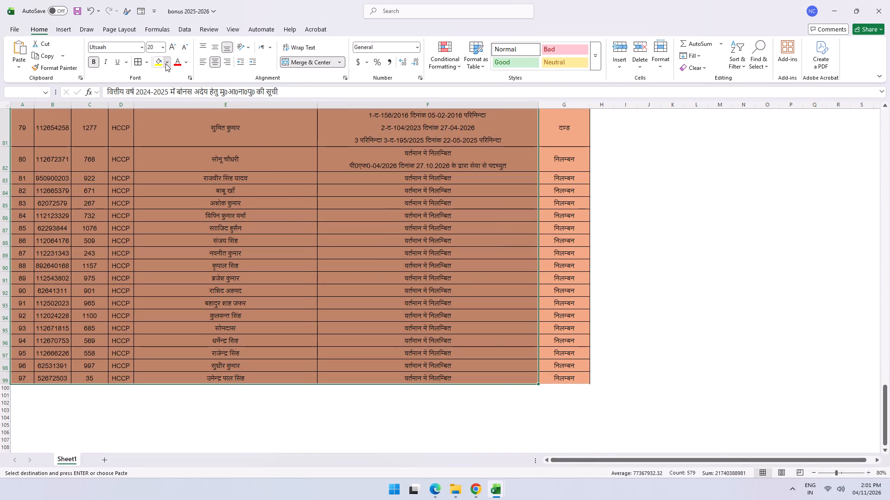
left_click(165, 63)
left_click(165, 111)
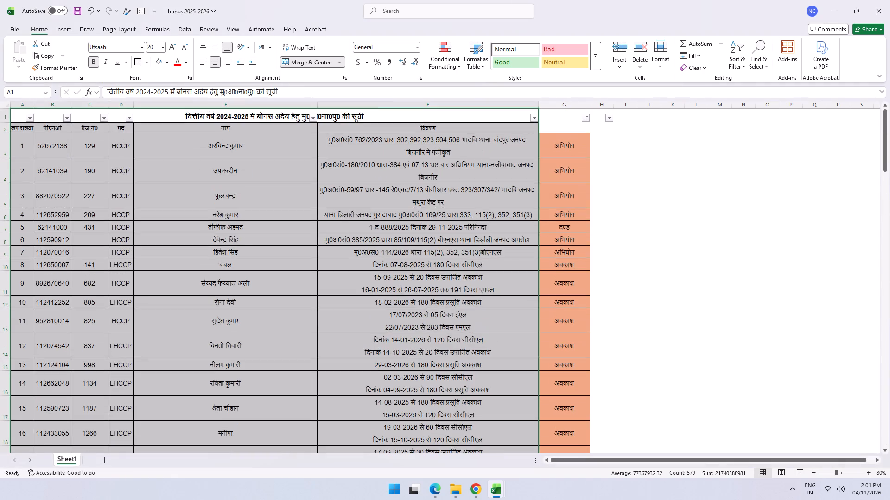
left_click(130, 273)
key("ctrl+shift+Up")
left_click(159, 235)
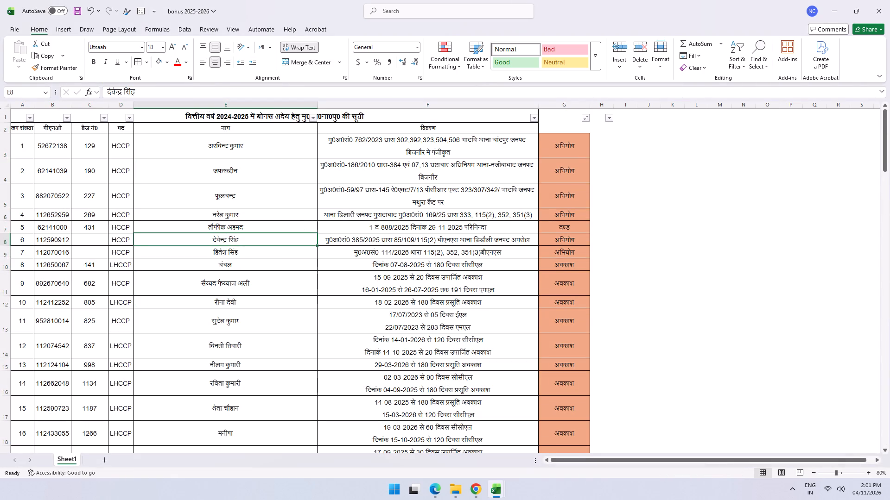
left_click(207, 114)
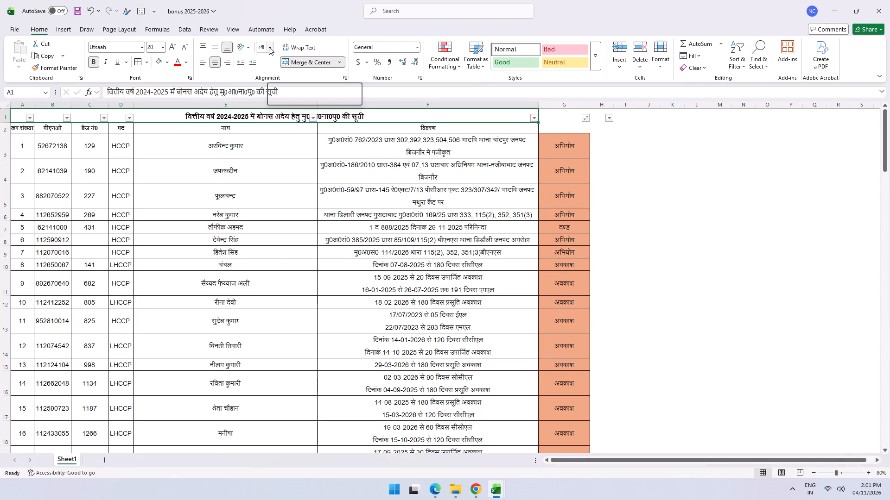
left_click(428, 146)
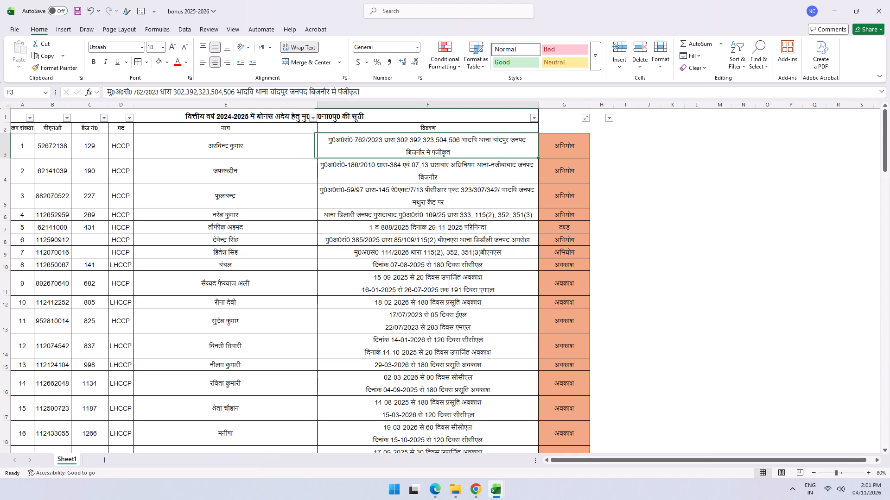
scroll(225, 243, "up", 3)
AutoFit the width of the name column E in bonus 2025-2026 to its longest entry.
double_click(317, 102)
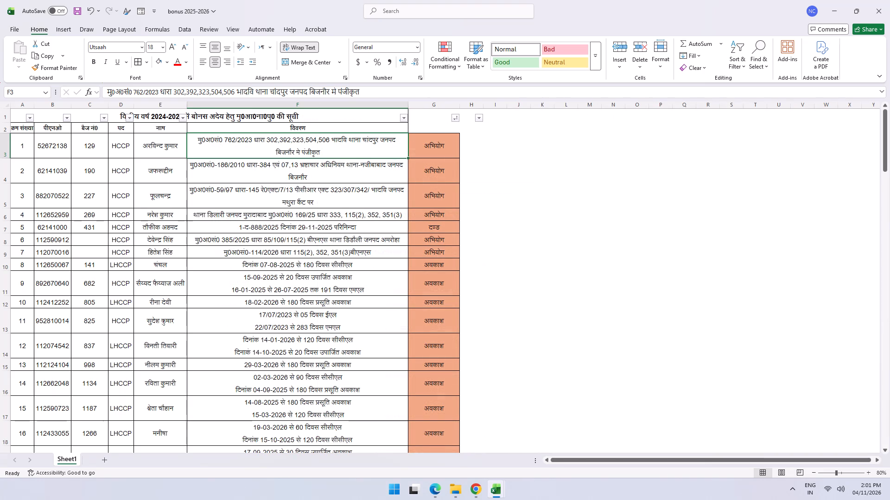
scroll(123, 223, "up", 5)
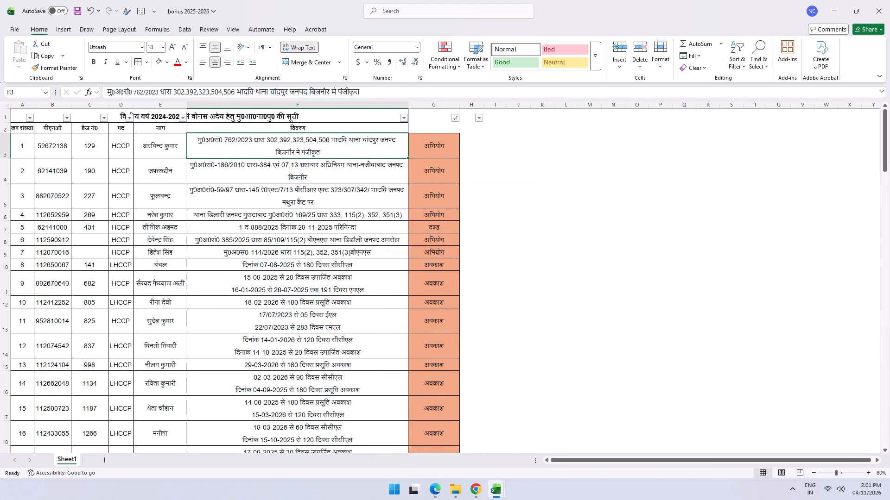
Middle-align the merged title in row 1 vertically and increase its font size to 22.
left_click(39, 137)
left_click_drag(19, 117, 263, 120)
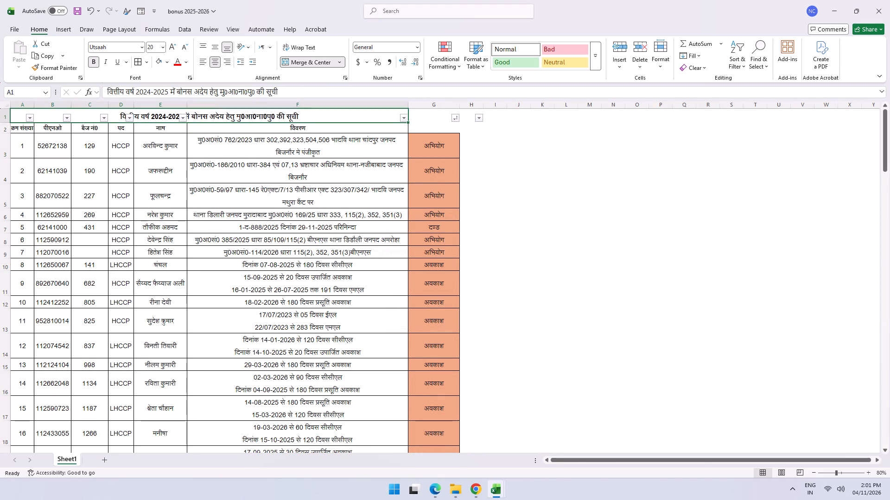
left_click(211, 46)
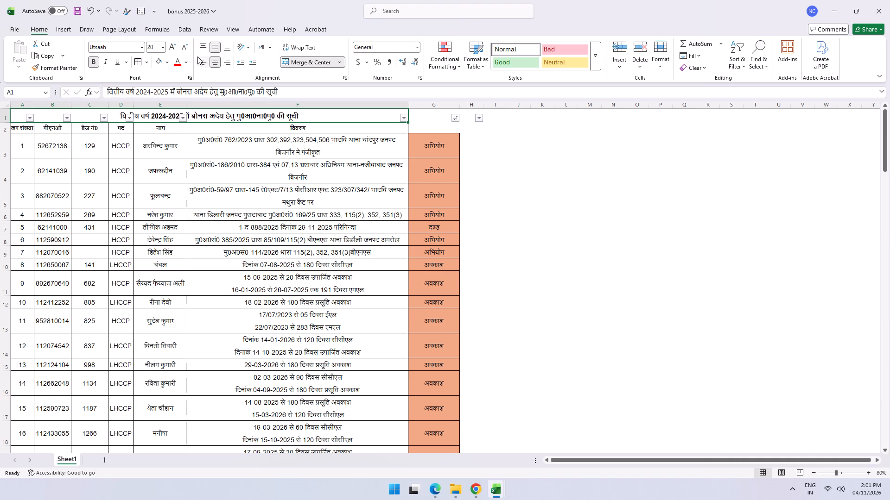
left_click(172, 45)
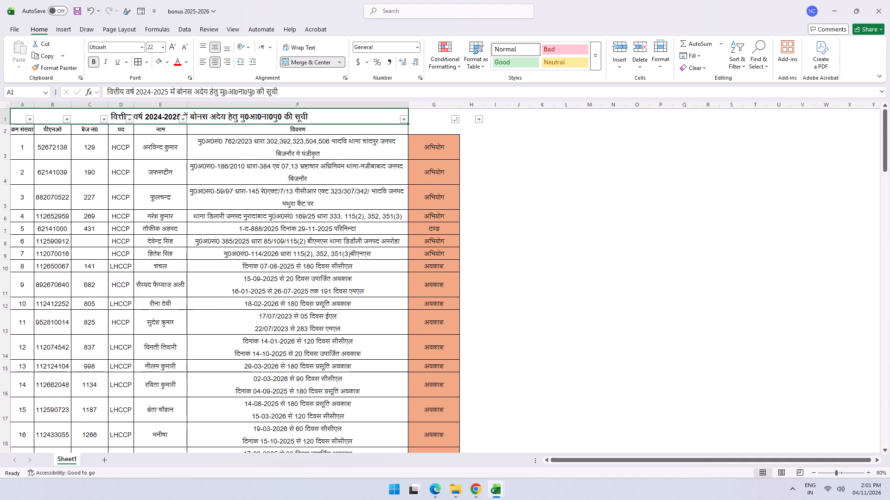
Apply borders to the title, the column headings and the first employee row in columns A to F.
left_click_drag(18, 115, 260, 160)
left_click(138, 59)
Select the list in columns A to F from the title to the last employee row and review all its entries.
left_click_drag(21, 113, 429, 226)
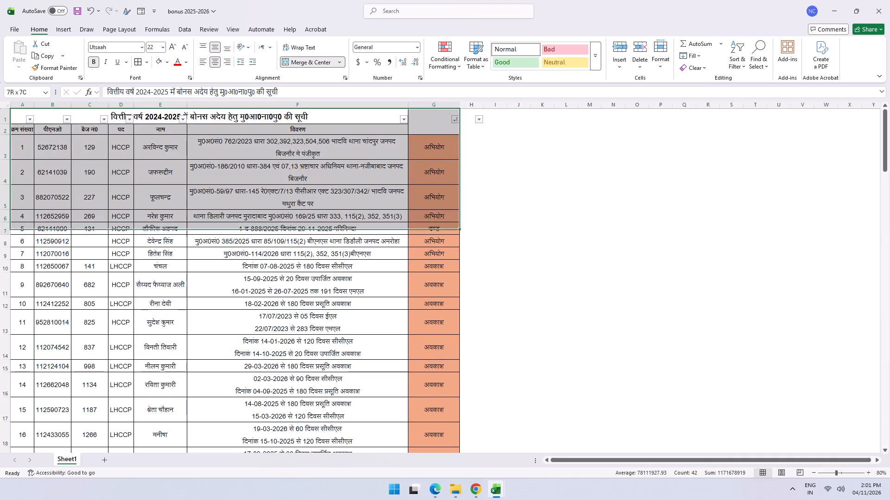
left_click_drag(429, 226, 383, 237)
key("ctrl+shift+Down")
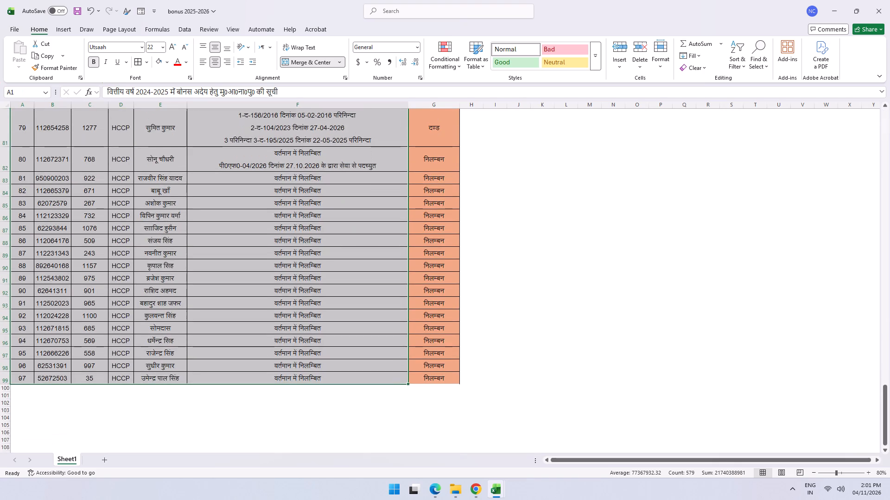
scroll(383, 237, "down", 2)
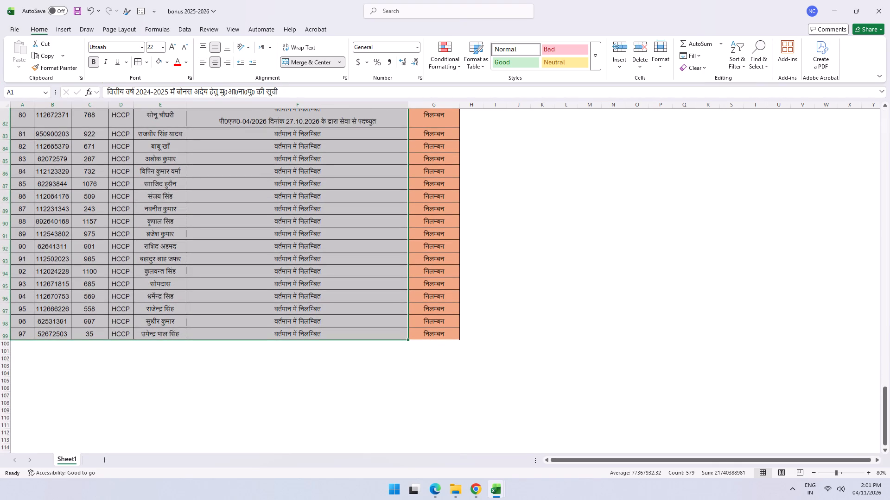
scroll(203, 333, "up", 9)
scroll(203, 333, "down", 1)
scroll(203, 333, "up", 3)
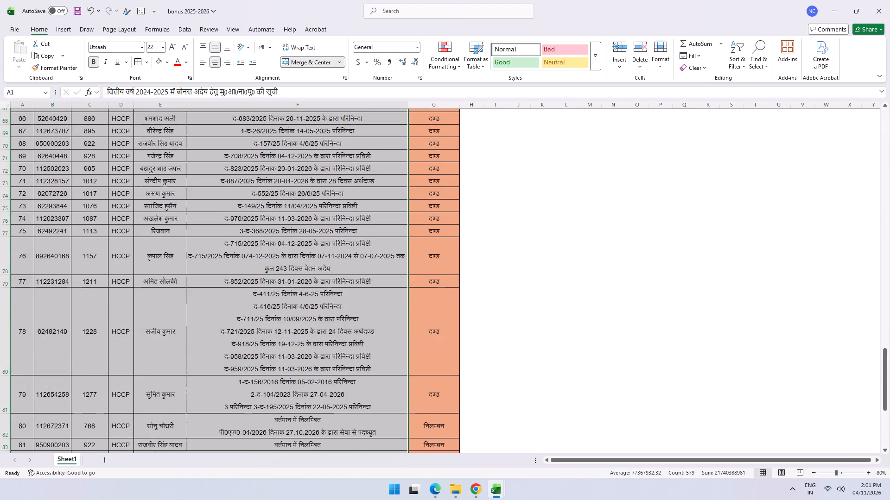
scroll(203, 333, "up", 8)
scroll(202, 332, "down", 1)
scroll(202, 332, "up", 15)
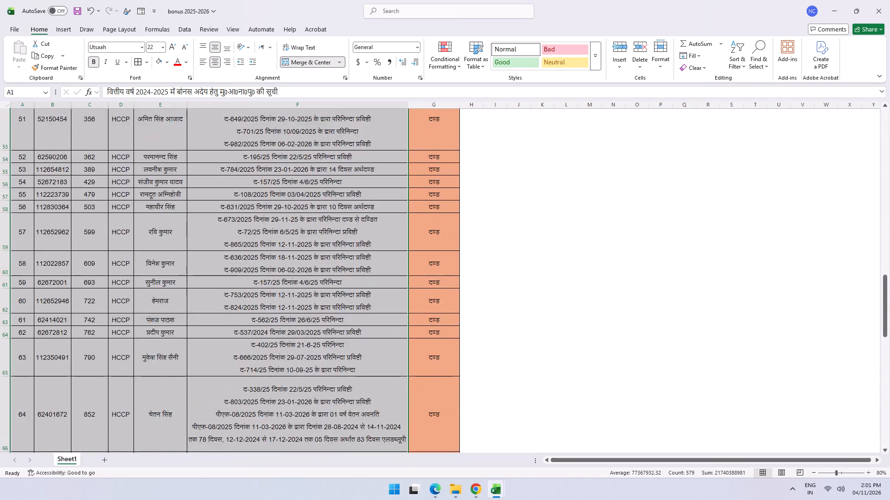
scroll(201, 332, "up", 16)
scroll(203, 330, "down", 1)
scroll(203, 330, "up", 1)
scroll(203, 330, "down", 1)
scroll(203, 330, "up", 11)
scroll(203, 325, "down", 1)
scroll(203, 325, "up", 2)
scroll(203, 325, "down", 1)
scroll(203, 325, "up", 4)
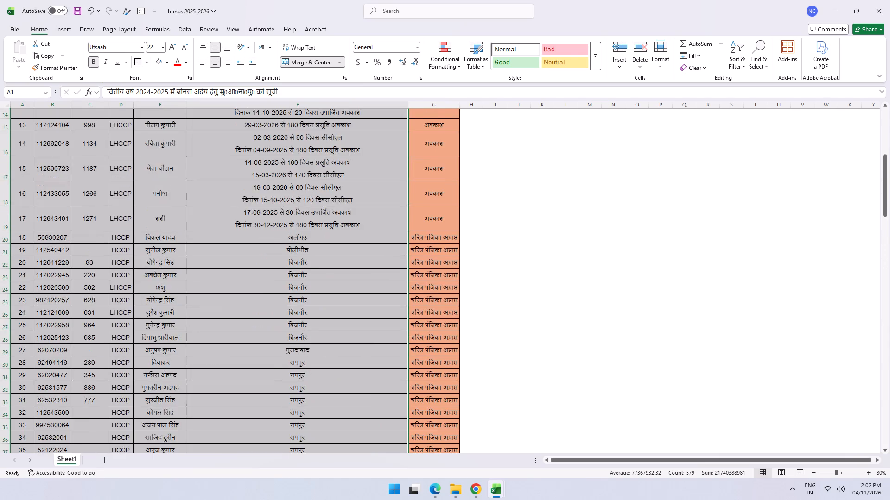
scroll(203, 324, "up", 16)
scroll(260, 300, "down", 18)
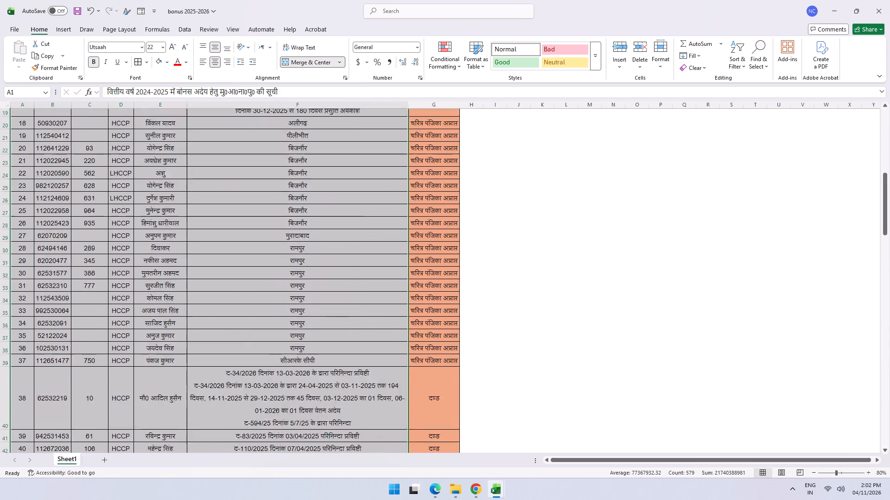
scroll(268, 307, "down", 3)
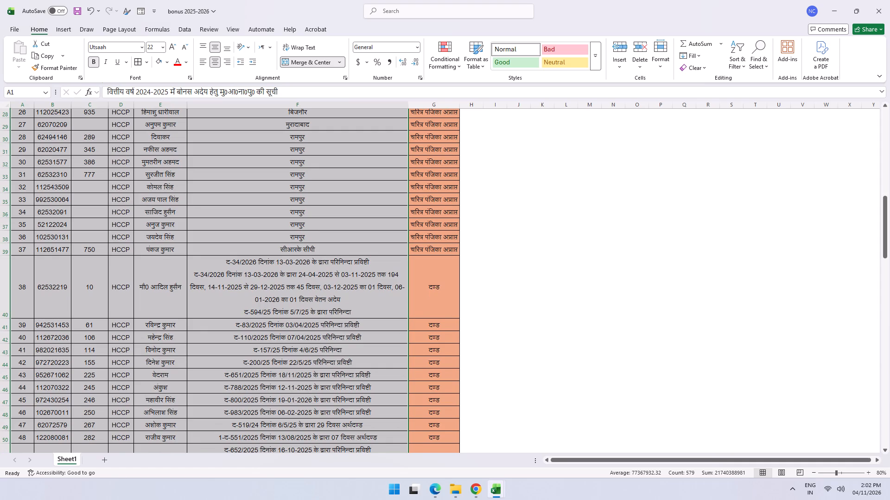
scroll(233, 298, "down", 1)
scroll(233, 298, "up", 3)
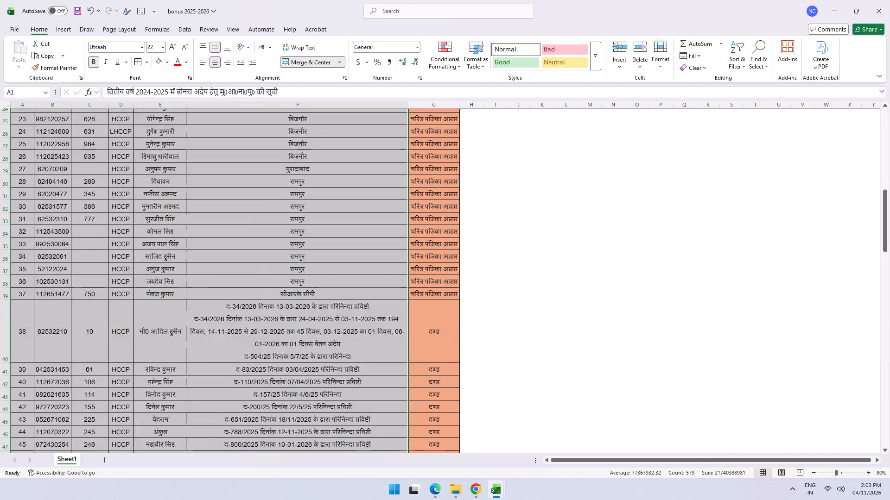
scroll(233, 298, "up", 1)
scroll(233, 297, "up", 20)
scroll(233, 297, "up", 8)
scroll(233, 297, "down", 1)
scroll(233, 297, "up", 2)
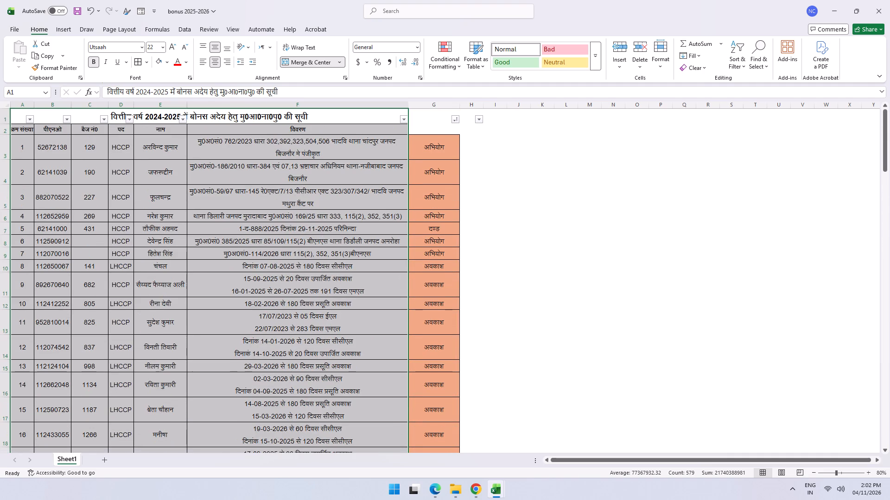
scroll(224, 298, "down", 9)
scroll(227, 299, "up", 1)
scroll(227, 299, "down", 10)
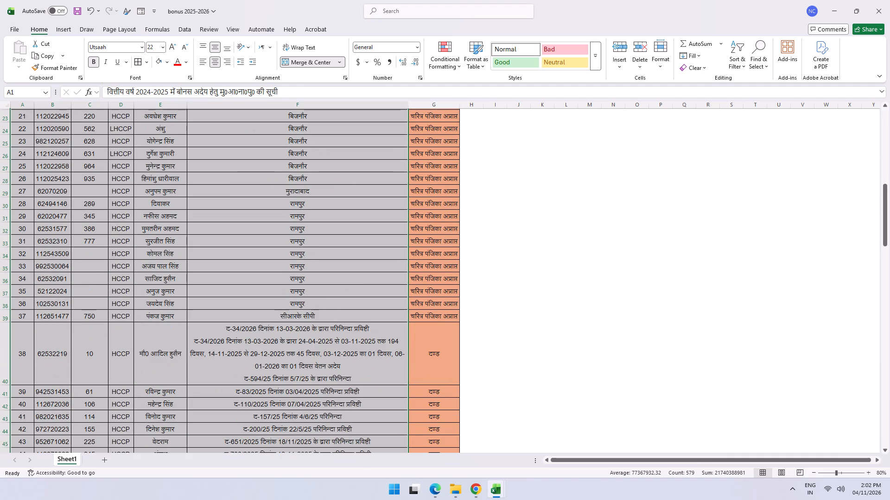
scroll(247, 300, "down", 12)
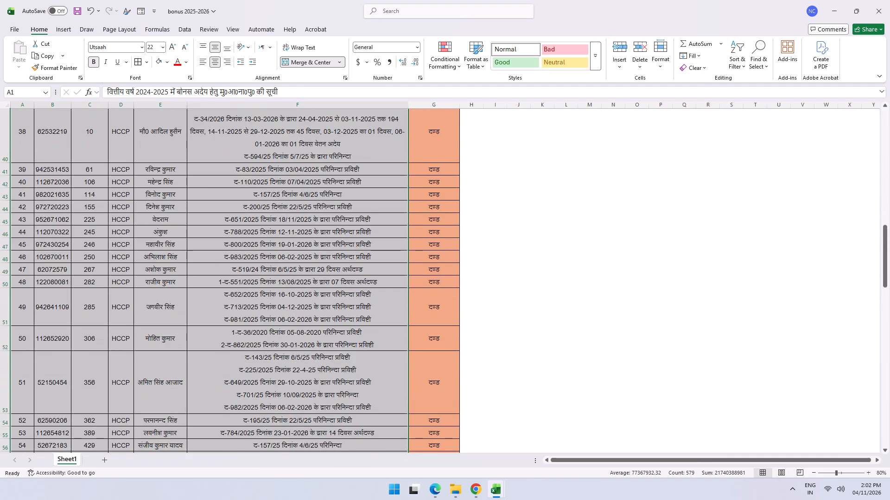
scroll(246, 303, "down", 10)
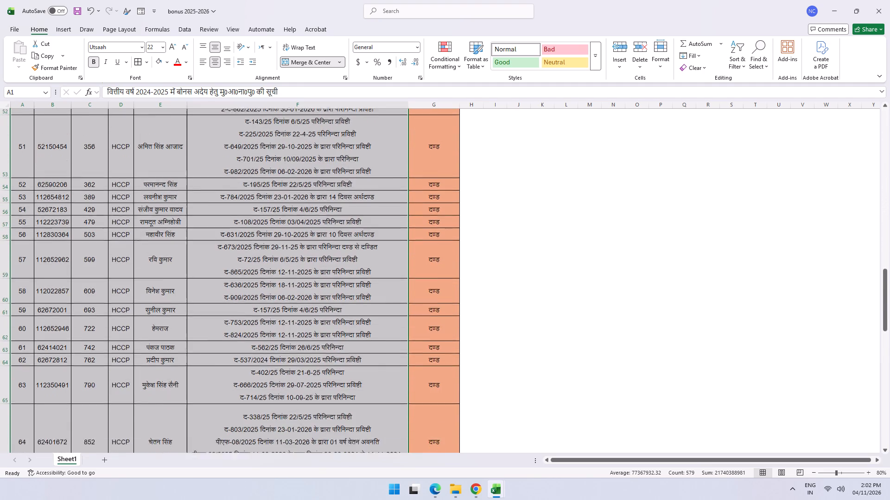
scroll(246, 303, "down", 18)
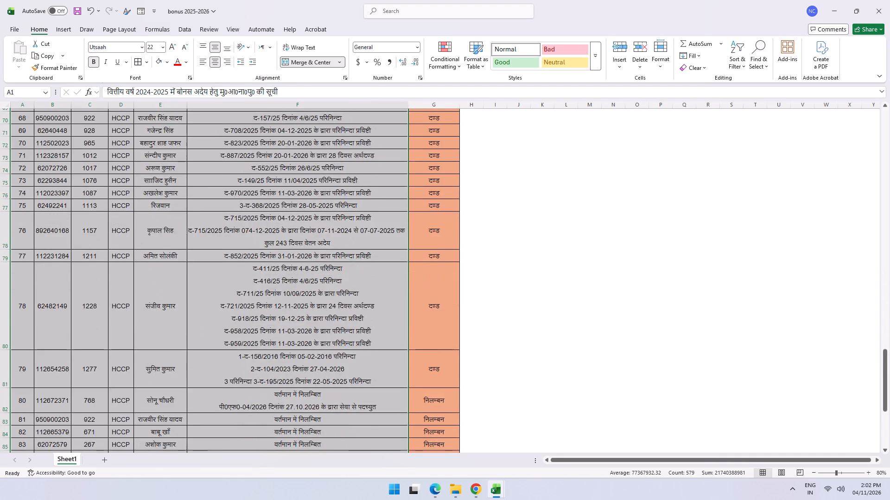
scroll(246, 303, "down", 9)
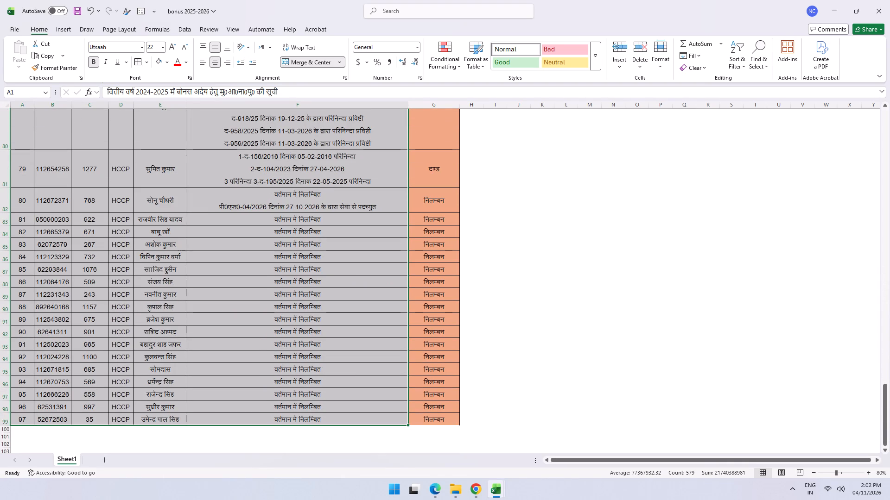
scroll(246, 303, "up", 3)
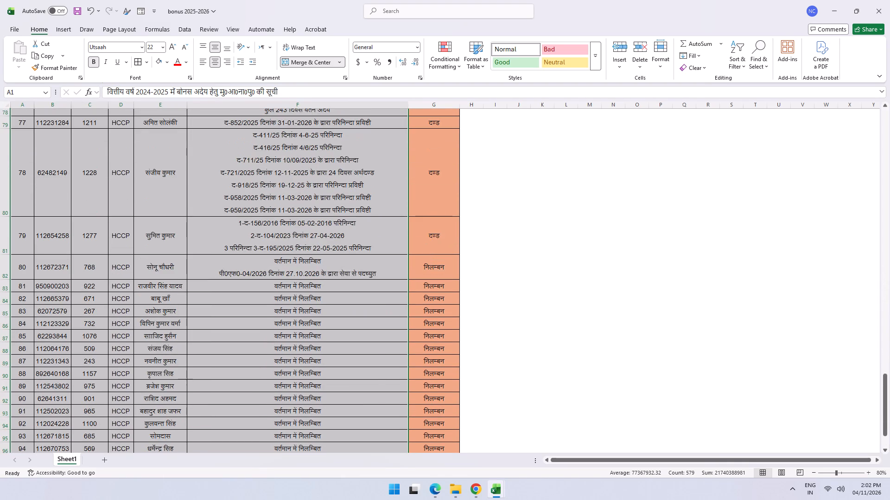
scroll(246, 303, "up", 3)
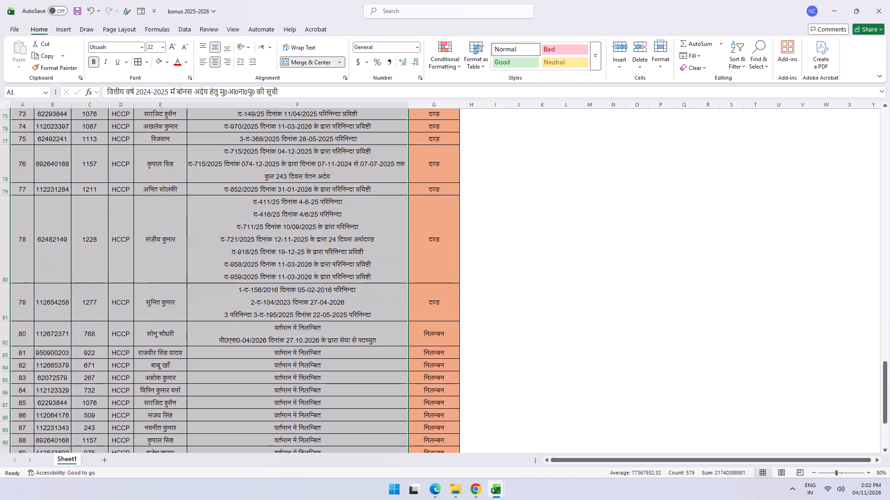
scroll(246, 303, "up", 3)
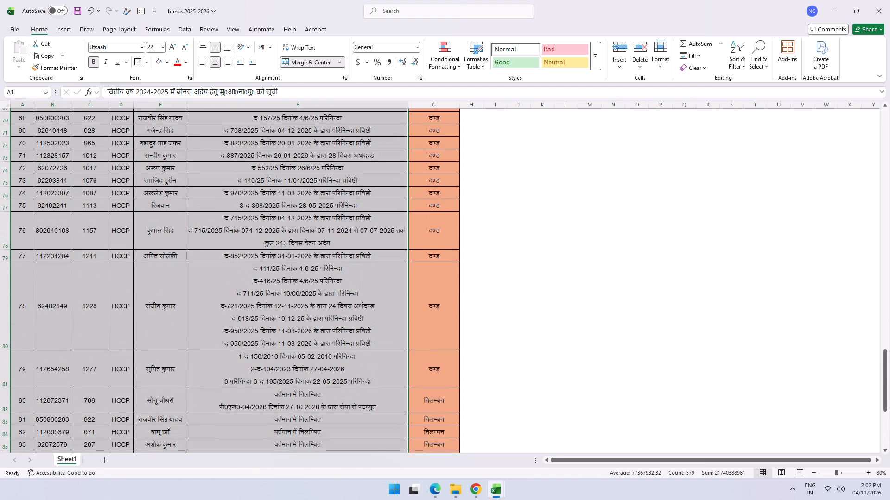
scroll(246, 287, "up", 2)
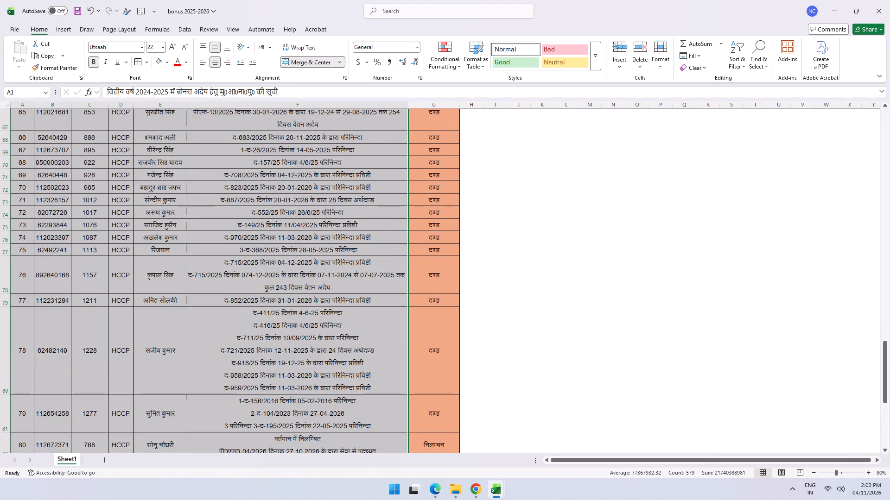
scroll(246, 286, "up", 1)
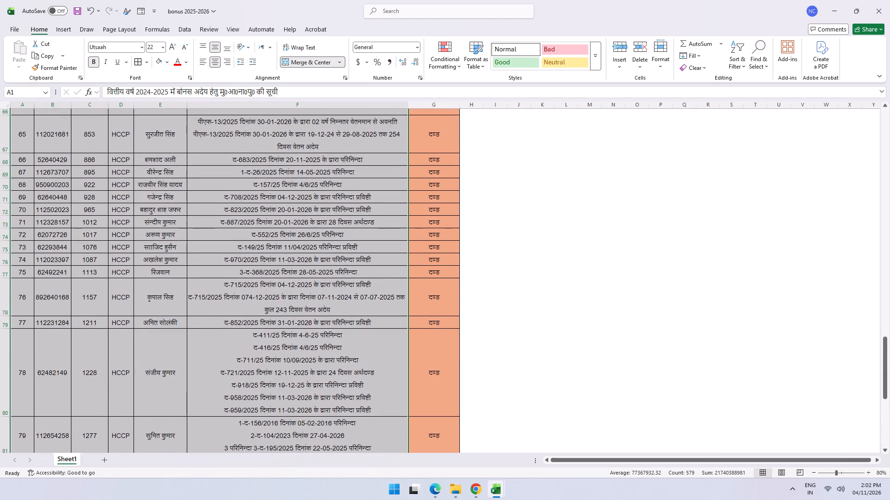
scroll(246, 286, "up", 5)
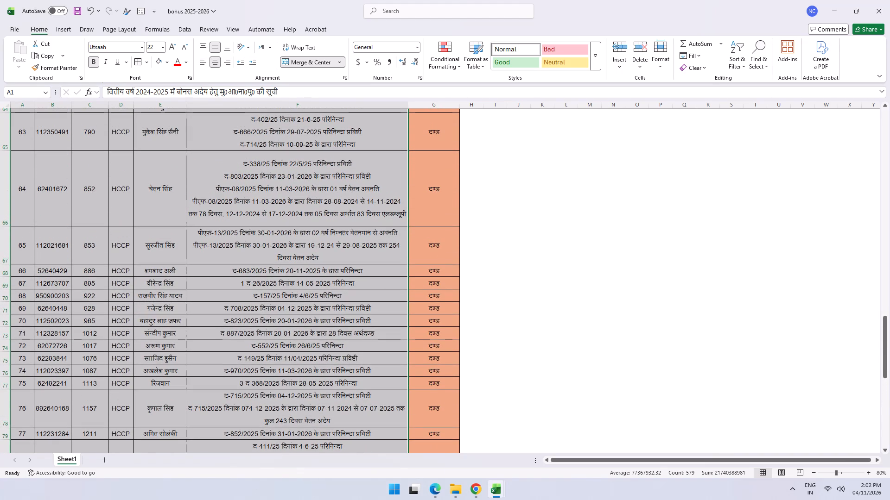
scroll(246, 286, "up", 5)
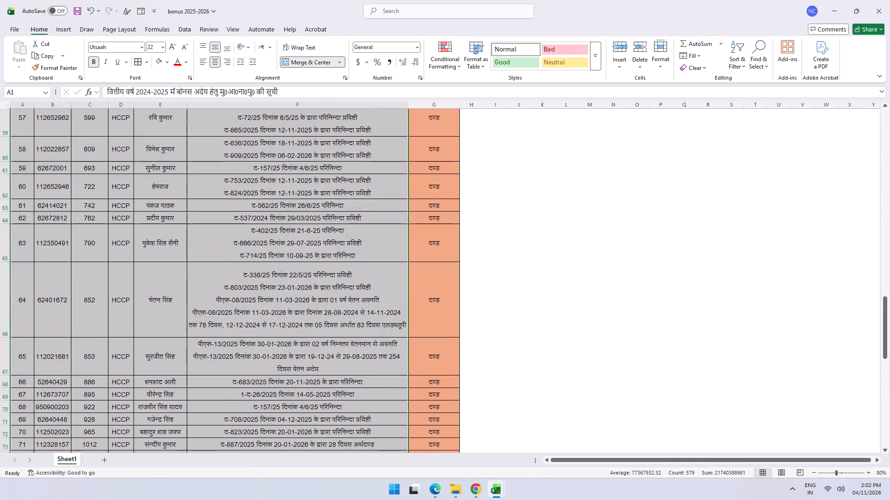
scroll(246, 286, "up", 9)
scroll(246, 286, "down", 1)
scroll(246, 286, "up", 20)
scroll(246, 286, "up", 4)
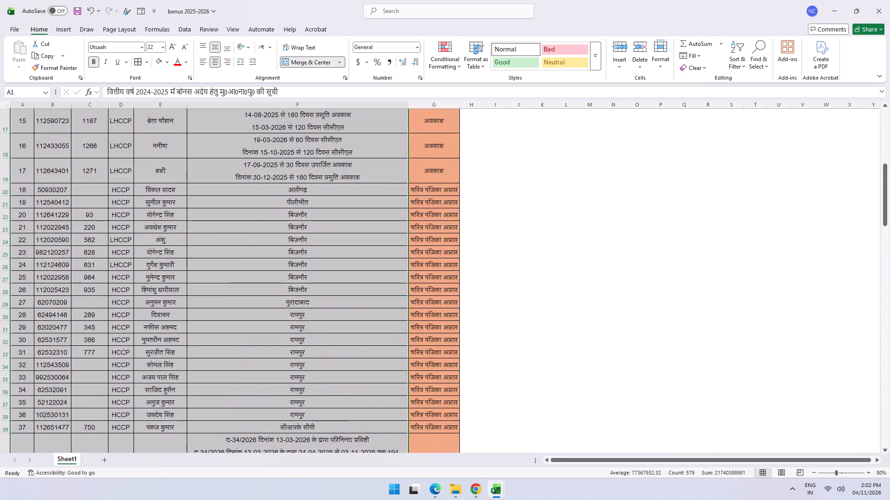
scroll(246, 286, "up", 3)
scroll(246, 286, "down", 1)
scroll(246, 286, "up", 1)
scroll(246, 286, "down", 1)
scroll(246, 286, "up", 3)
scroll(246, 286, "down", 1)
scroll(246, 286, "up", 2)
scroll(246, 286, "down", 1)
scroll(246, 286, "up", 19)
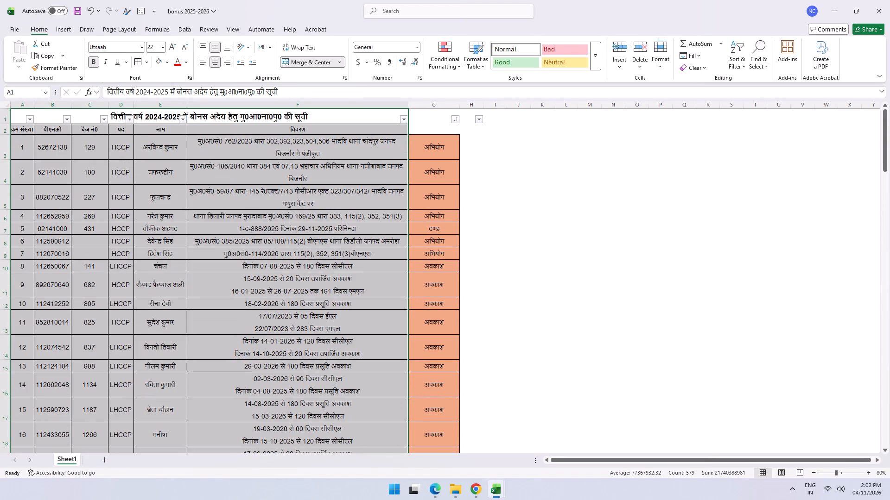
scroll(394, 218, "down", 4)
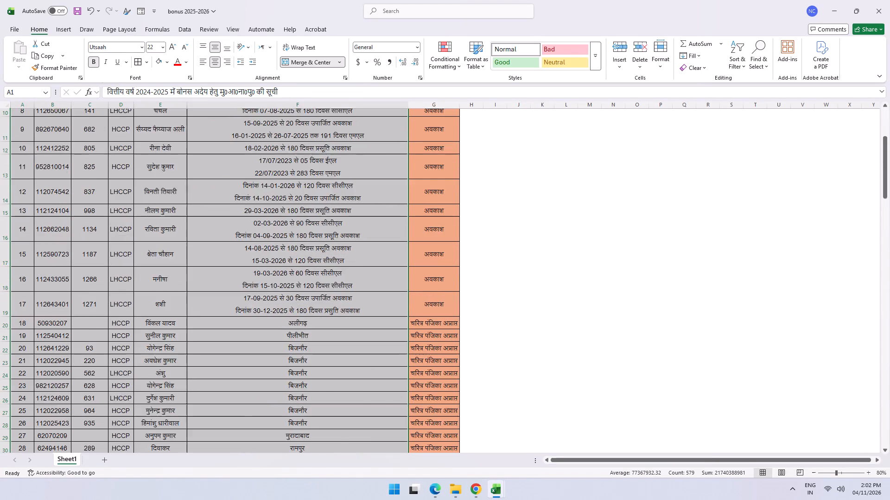
scroll(386, 235, "down", 20)
scroll(386, 235, "down", 17)
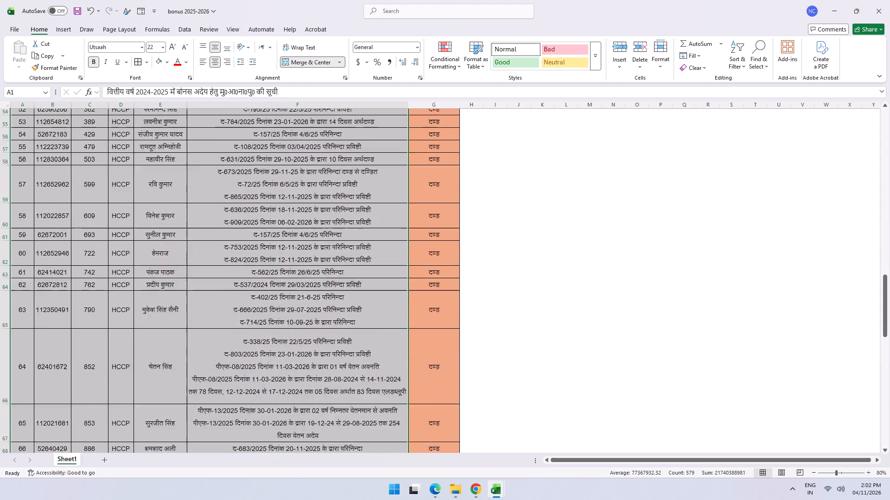
scroll(383, 235, "down", 16)
scroll(381, 236, "up", 1)
scroll(381, 236, "down", 8)
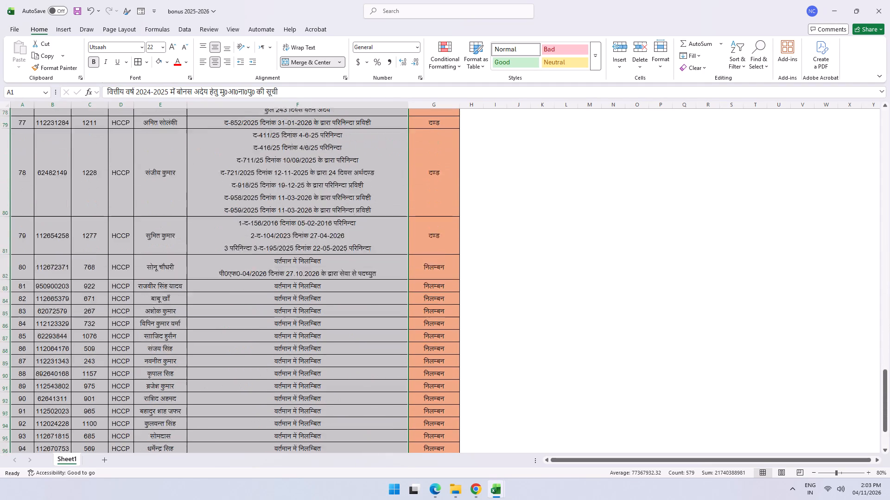
scroll(372, 245, "down", 10)
Save the bonus 2025-2026 workbook, then close both it and the BONUS 2025 workbook.
key("ctrl+s")
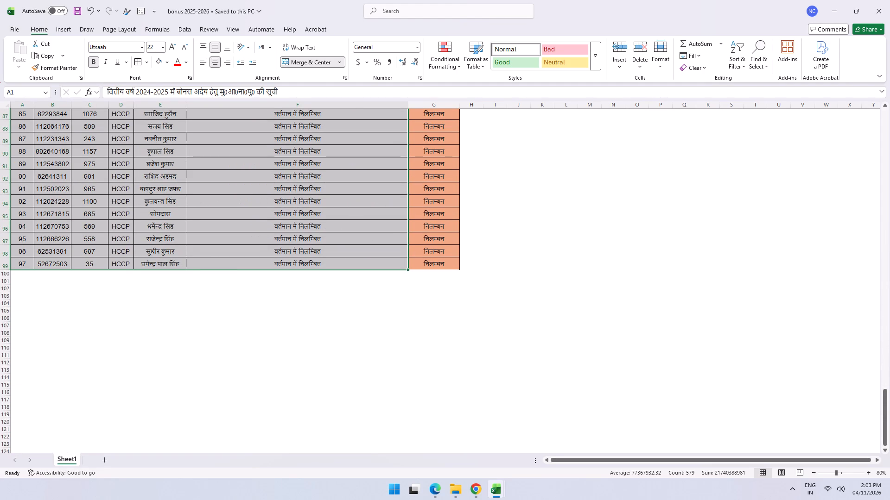
left_click(880, 0)
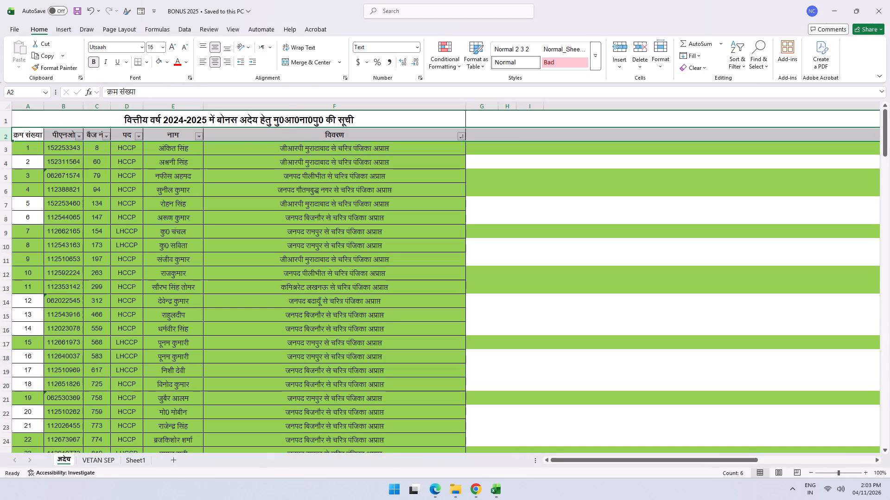
left_click(889, 1)
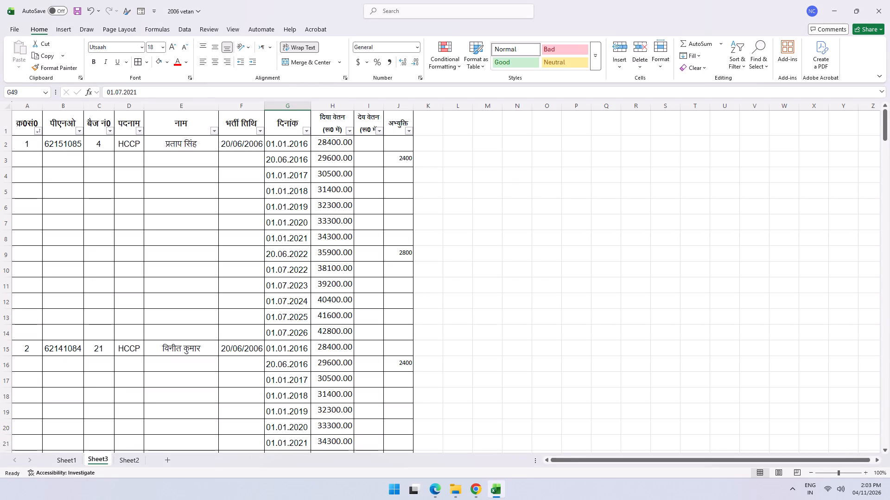
Save the 2006 vetan workbook and look over the employees' dated pay entries on Sheet3.
key("ctrl+s")
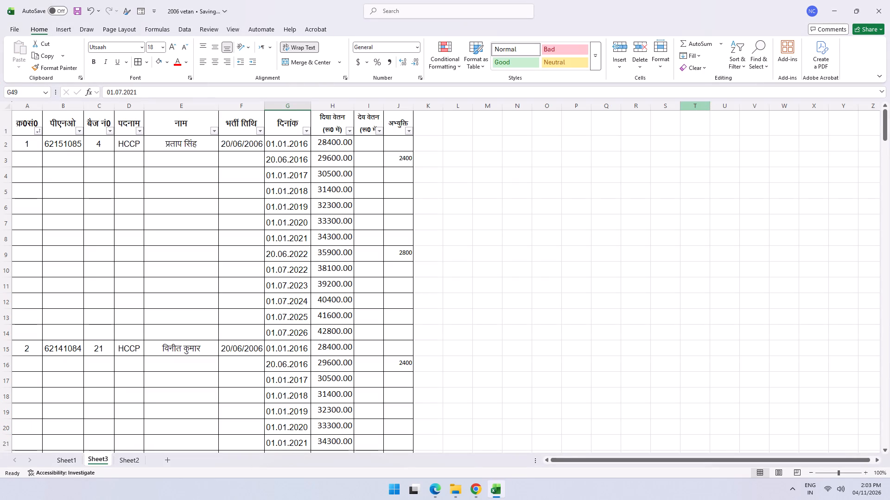
scroll(353, 262, "down", 7)
scroll(295, 291, "down", 6)
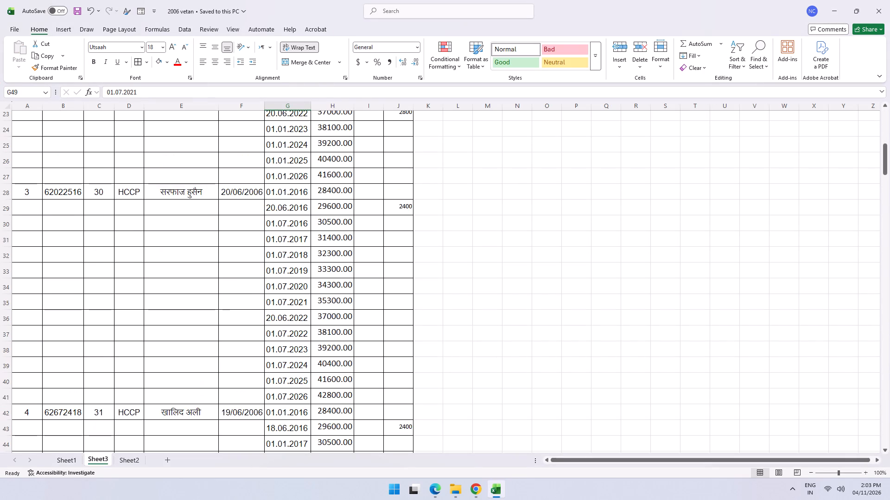
scroll(293, 290, "down", 13)
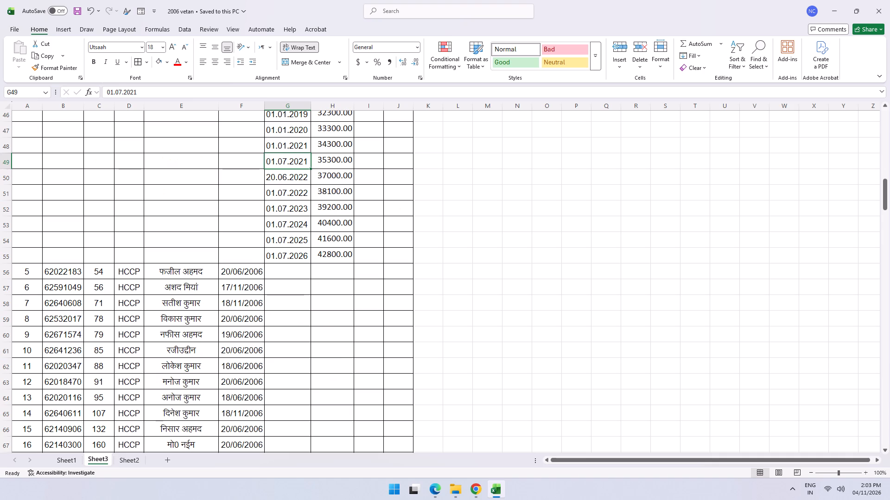
Switch to the NEW NR 2025 spreadsheet in the browser and search the hob 2026 sheet for the next employee's PNO number.
key("alt+Tab")
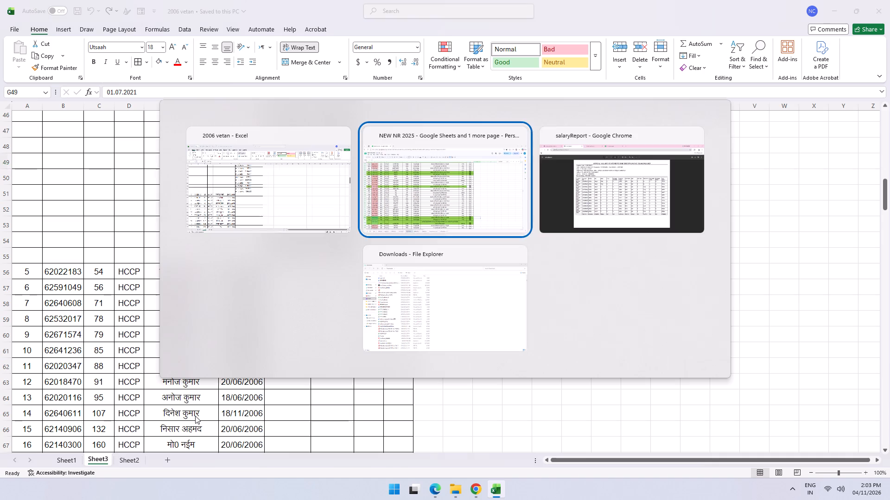
key("alt+Tab")
key("alt+Tab")
key("alt+Tab")
key("alt+Tab")
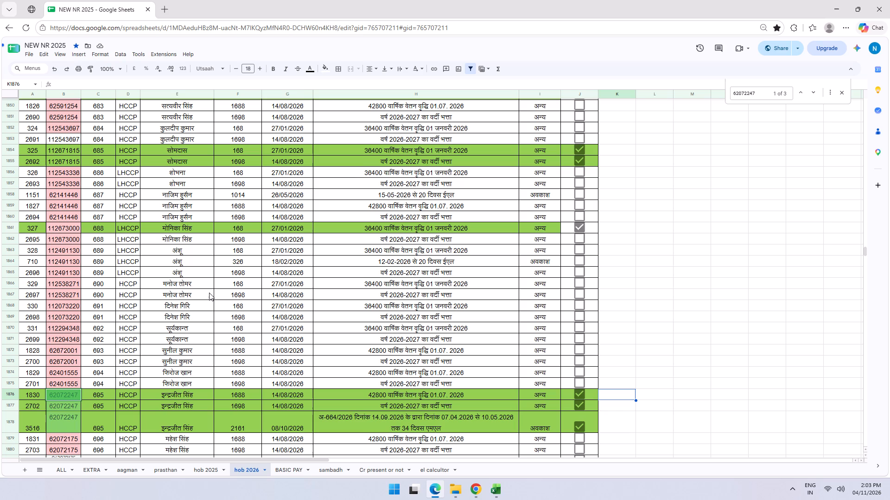
left_click(151, 303)
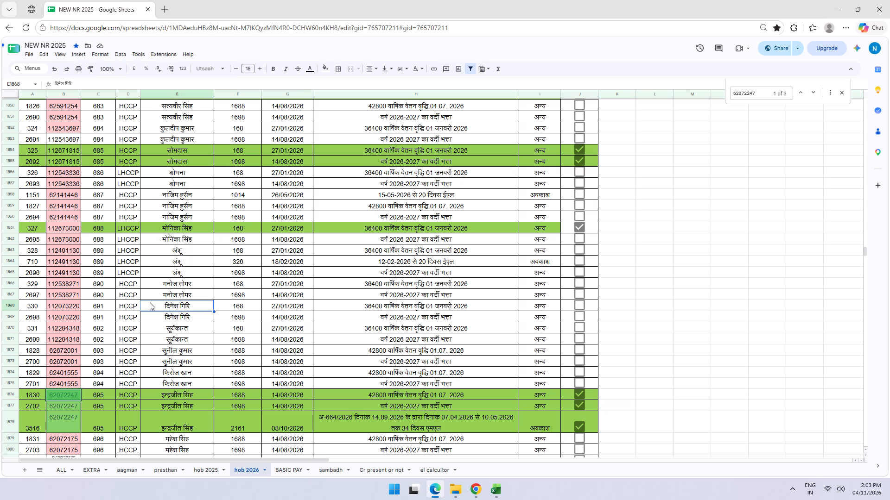
key("ctrl+f")
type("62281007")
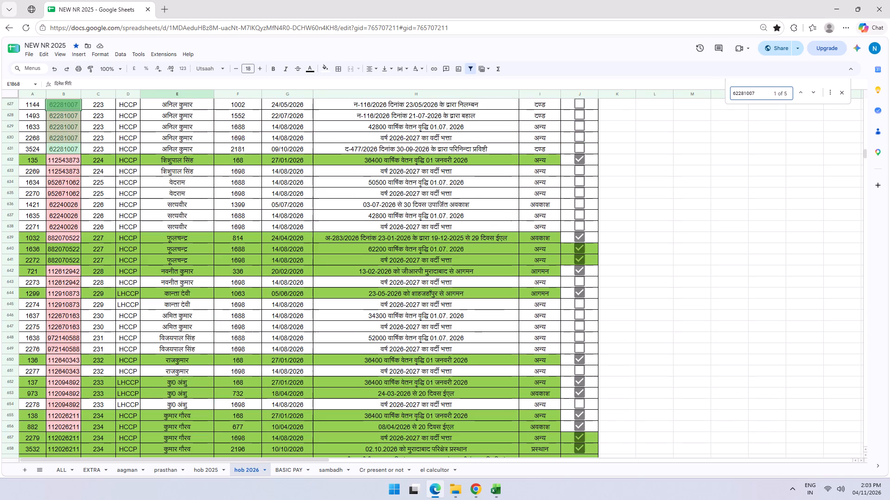
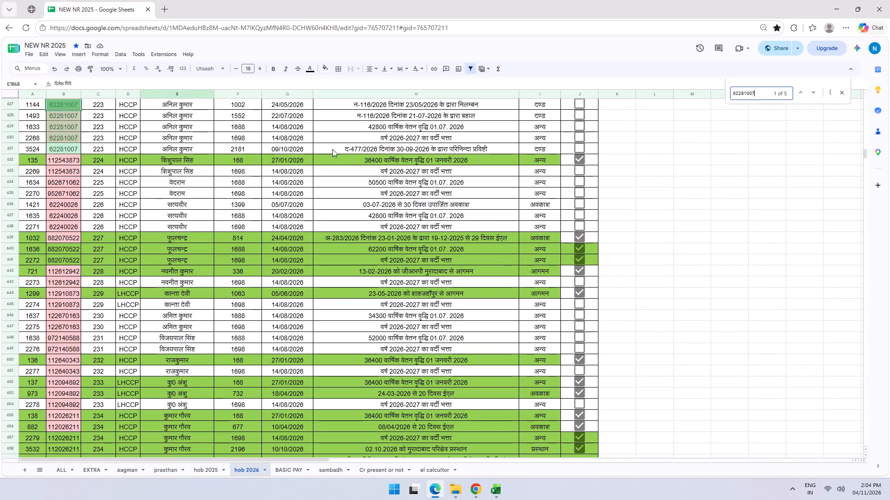
Tick the column J checkboxes for the found employee's 2026-2027 uniform allowance and 42800 annual increment entries, rows 630 and 629.
left_click(577, 138)
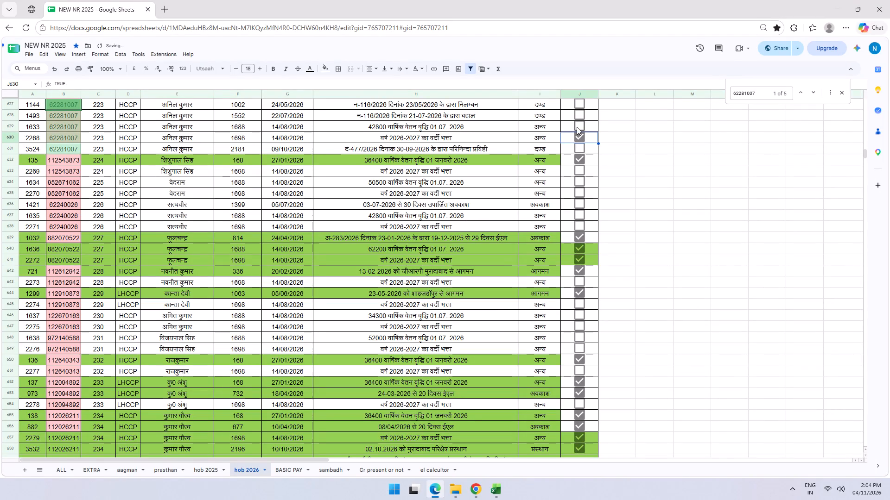
left_click(577, 126)
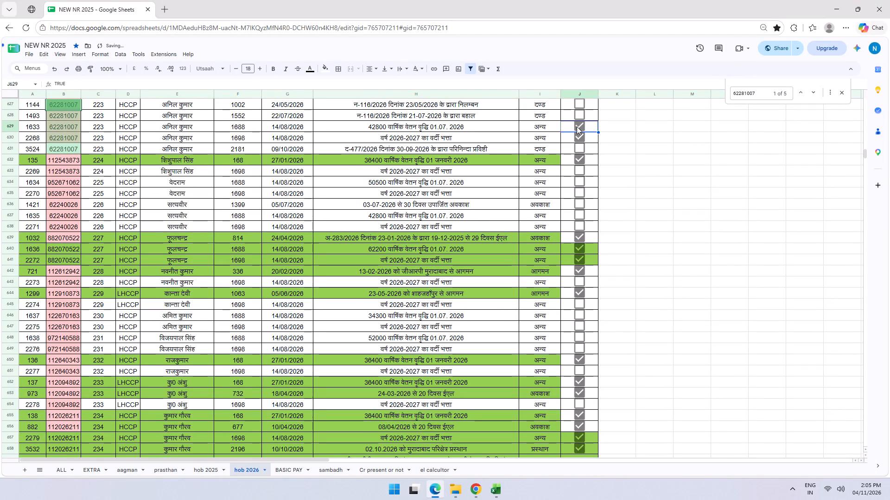
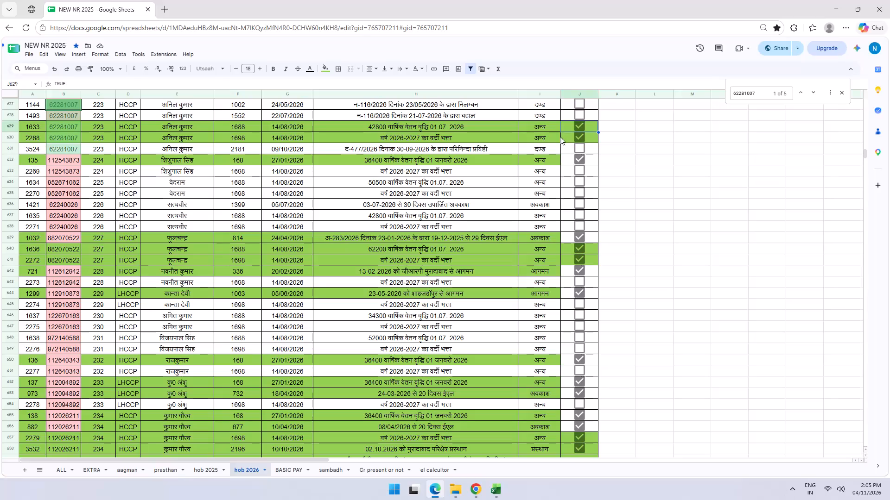
Tick the column J checkboxes for the same employee's three दण्ड entries, rows 631, 627 and 628.
left_click(578, 147)
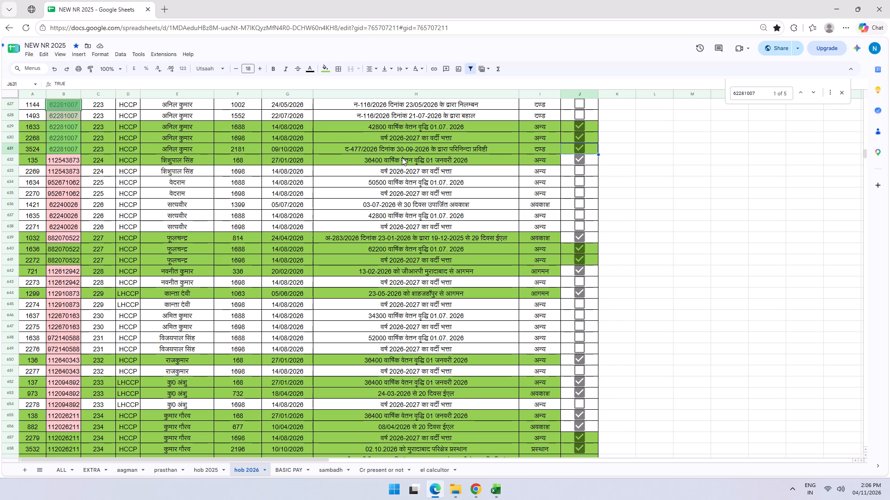
scroll(359, 155, "up", 1)
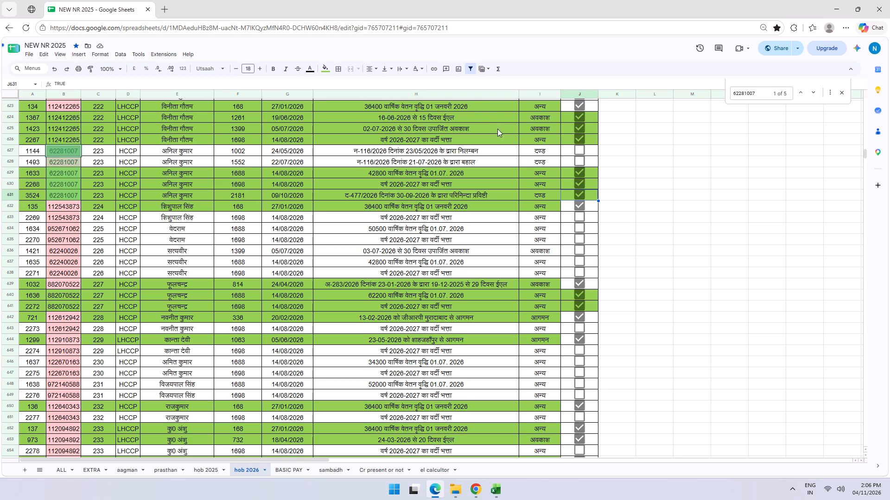
left_click(579, 152)
left_click(581, 163)
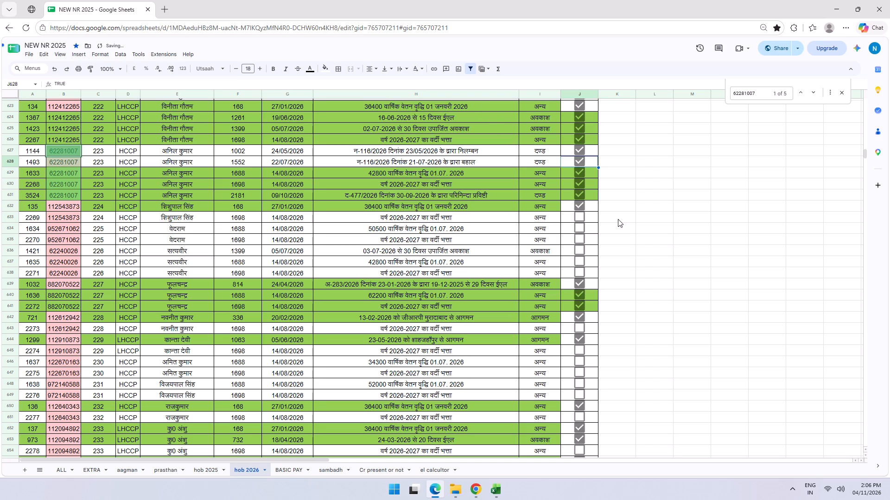
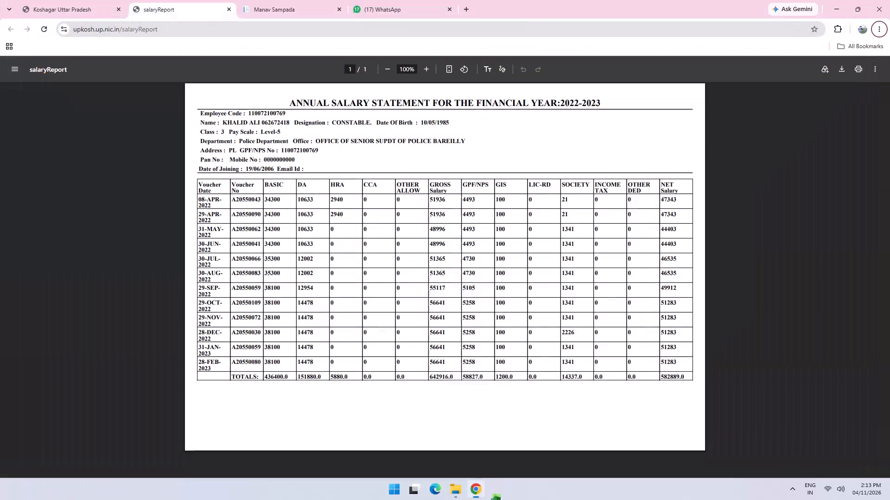
Close the browser with the 2022-2023 annual salary statement and the other open windows, leaving only the desktop.
key("alt+F4")
key("alt+F4")
key("alt+F4")
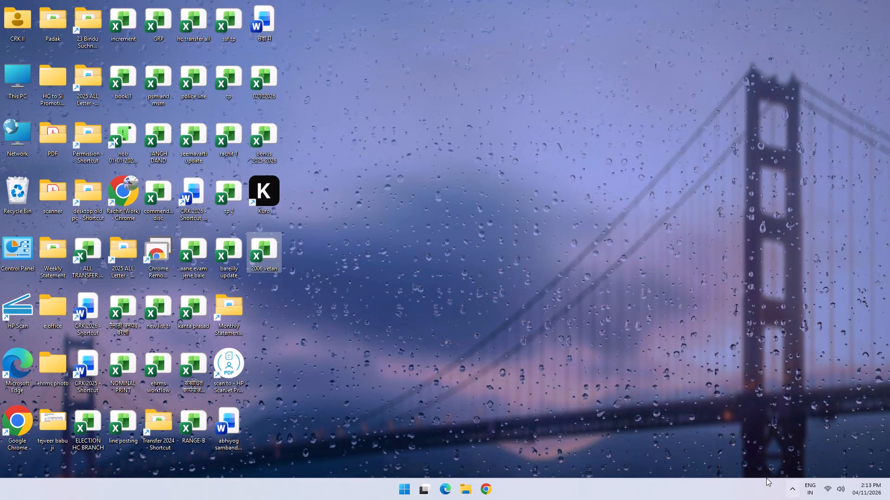
Show the hidden background-app icons in the system tray.
left_click(793, 485)
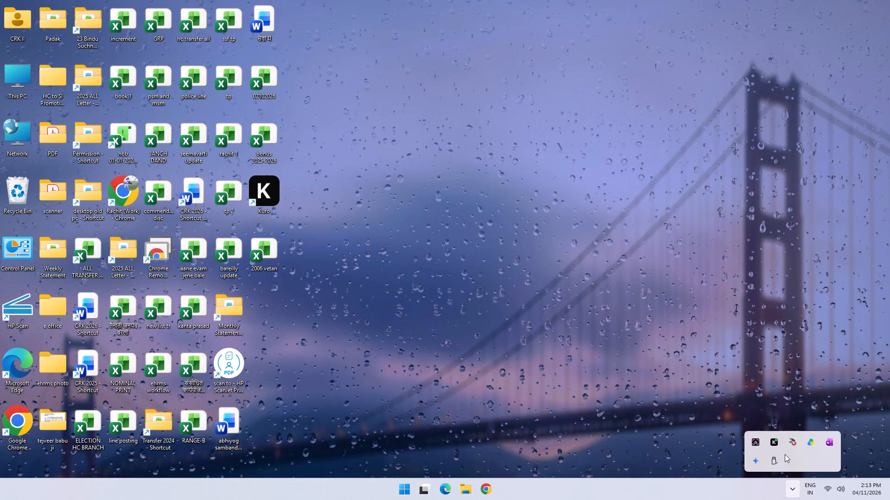
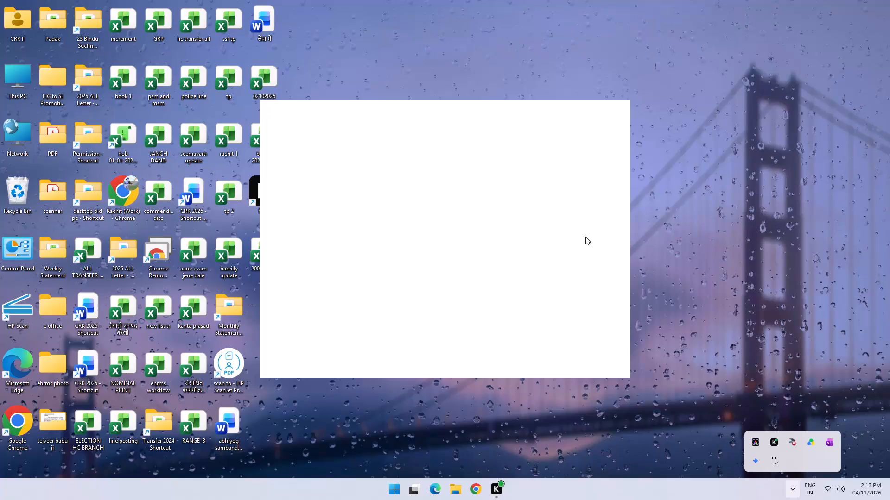
Refresh the desktop.
right_click(688, 154)
left_click(712, 190)
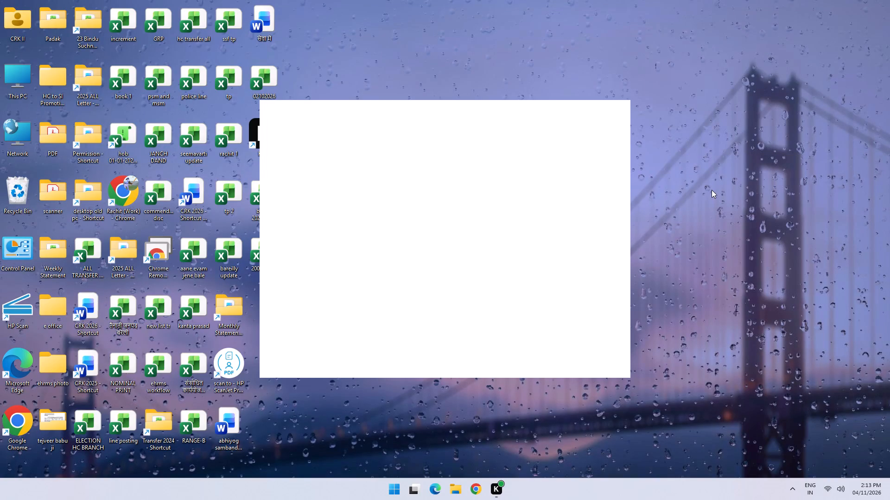